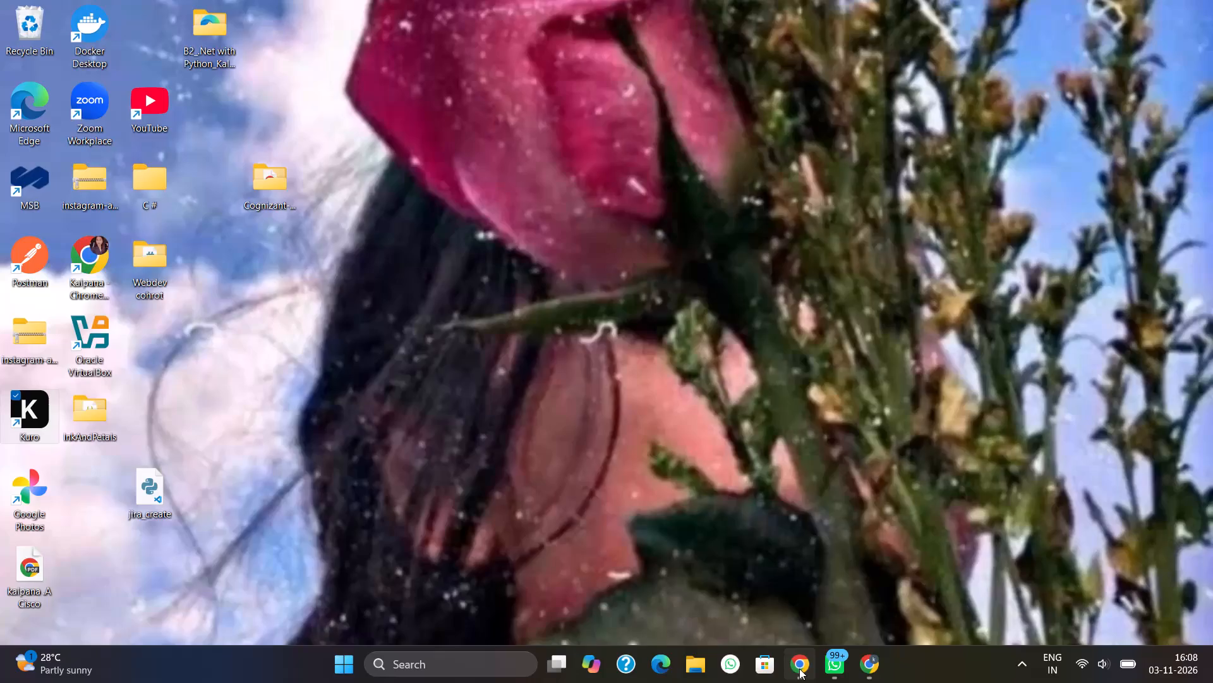
# Switch to Chrome and view the LinkedIn notifications.
pyautogui.click(798, 674)
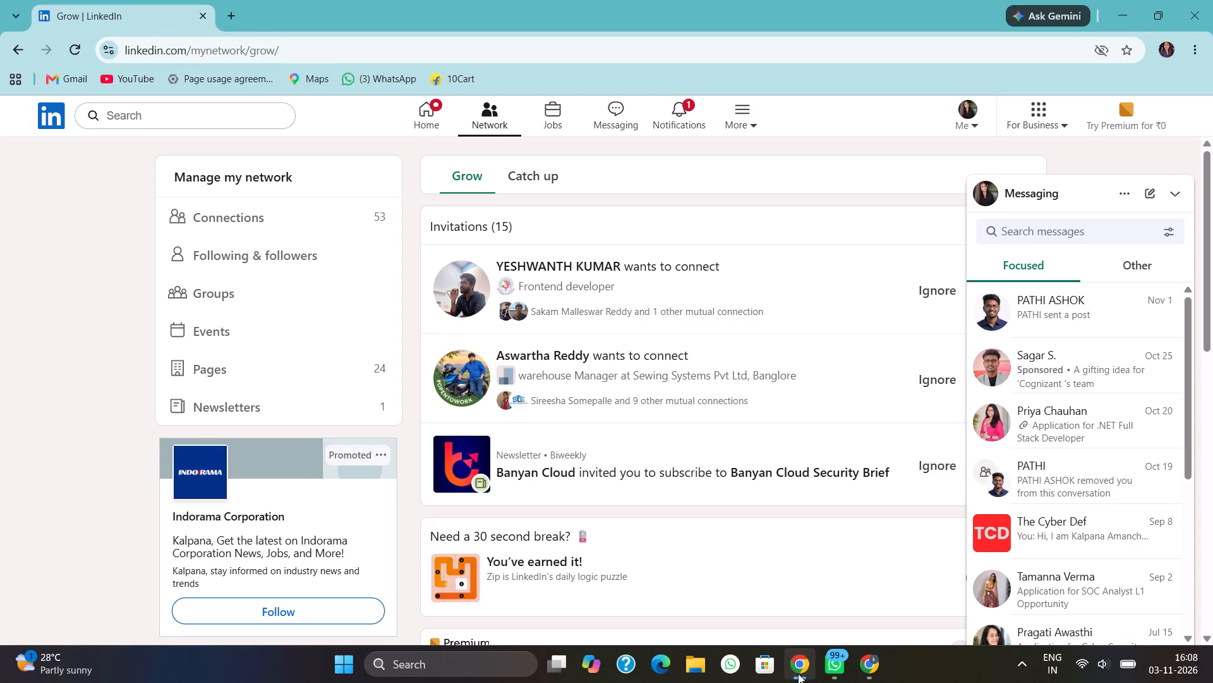
pyautogui.click(689, 99)
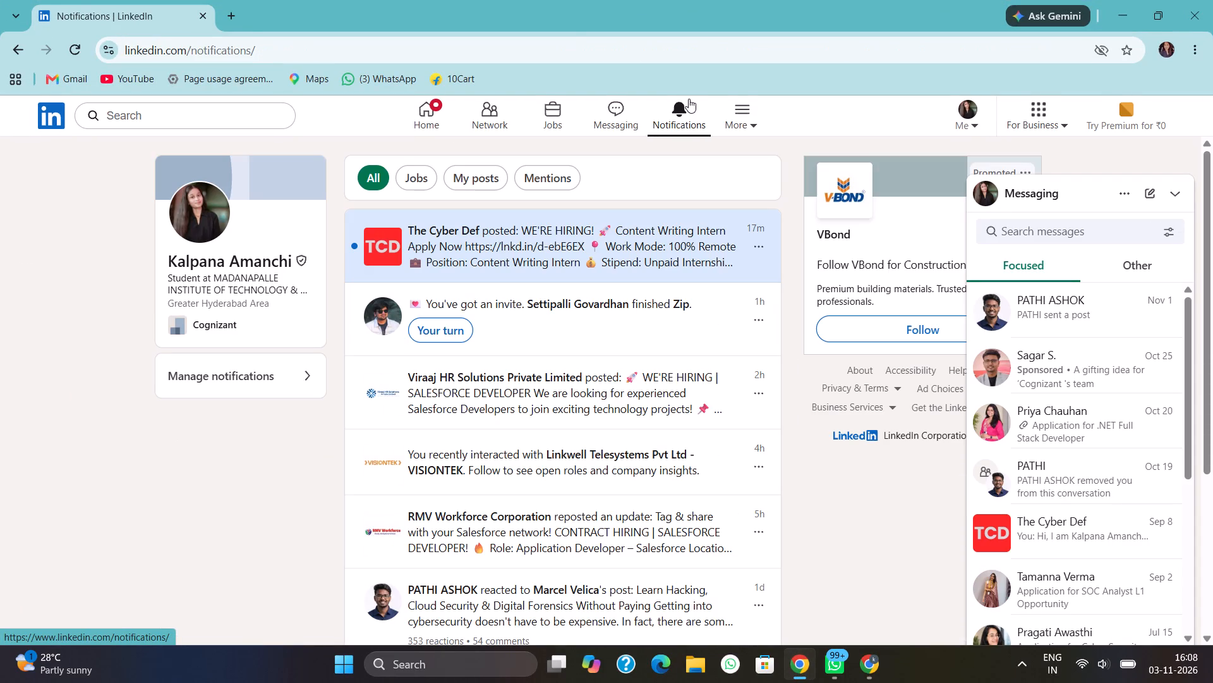
# Browse the posts in the LinkedIn home feed down to its end.
pyautogui.click(438, 118)
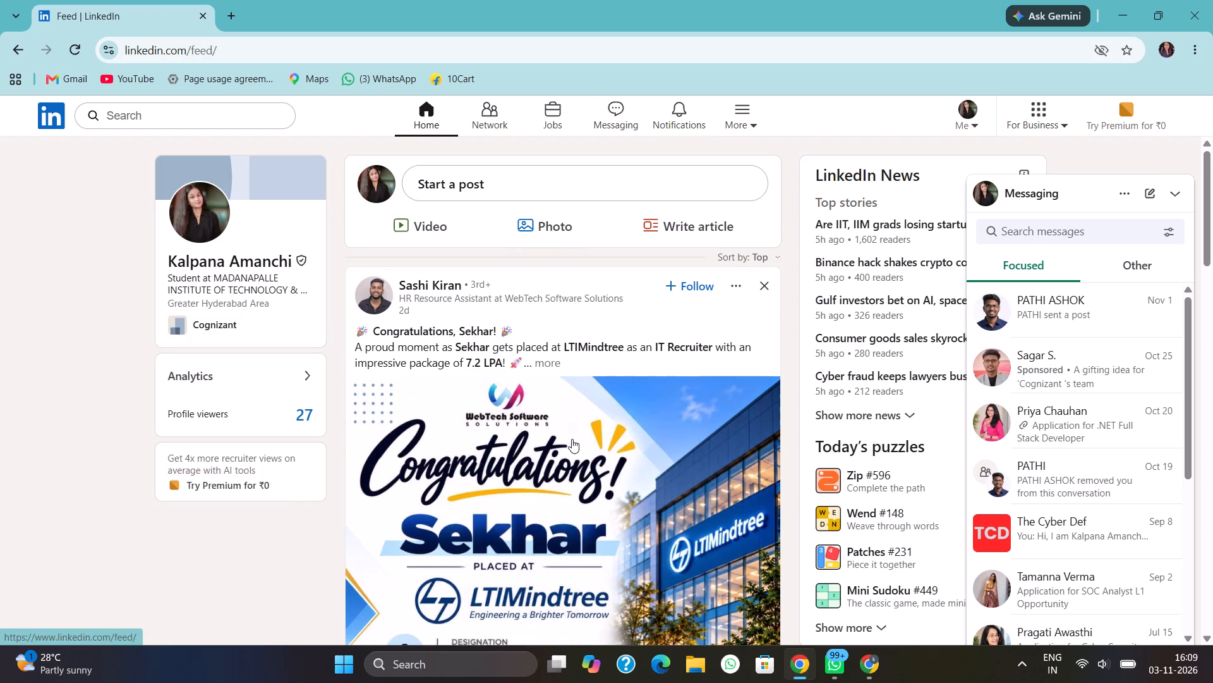
pyautogui.scroll(-3, 572, 439)
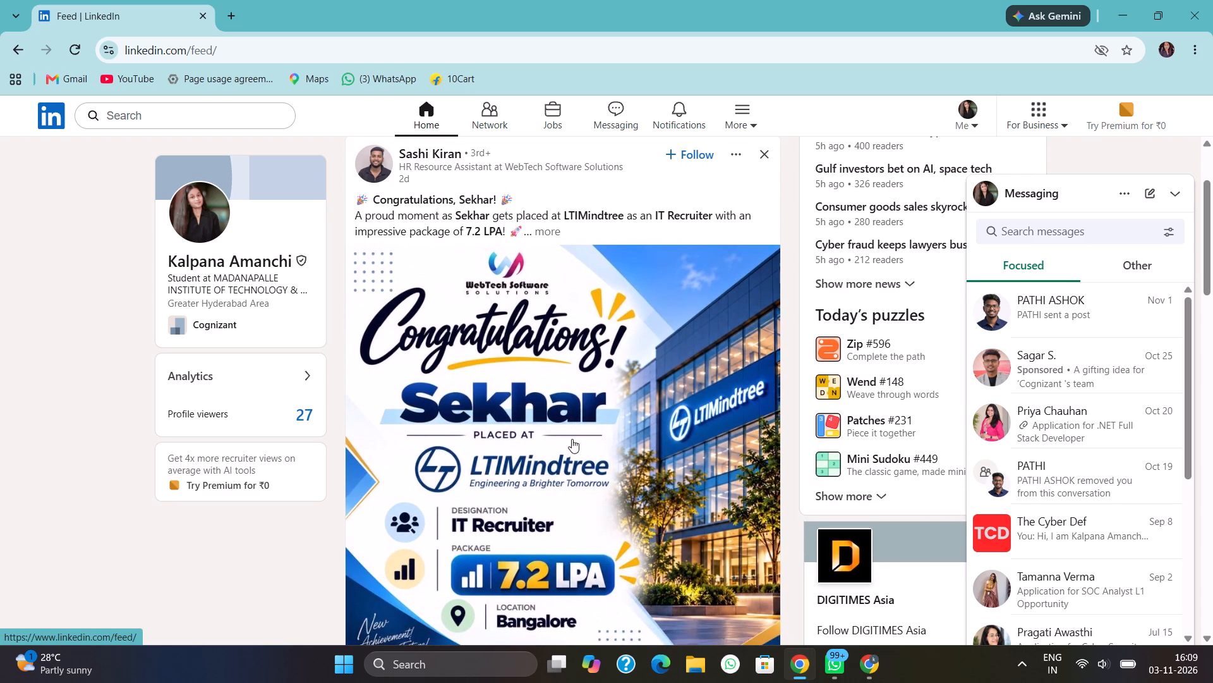
pyautogui.scroll(-8, 572, 439)
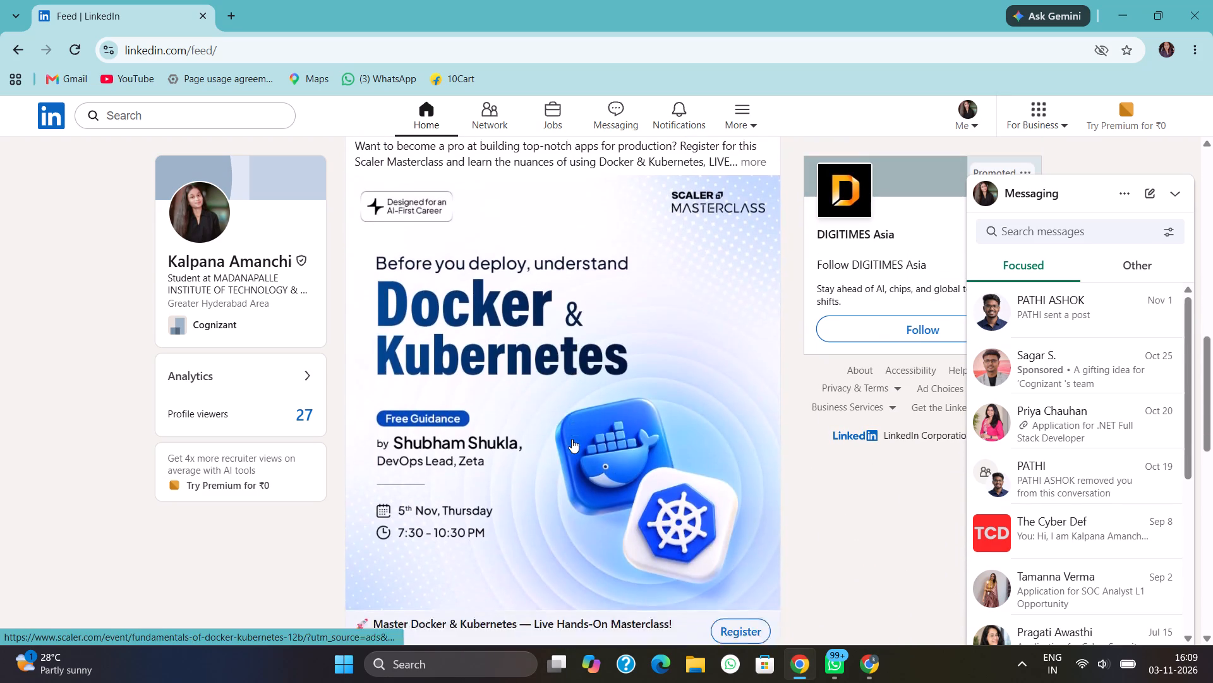
pyautogui.scroll(-6, 572, 439)
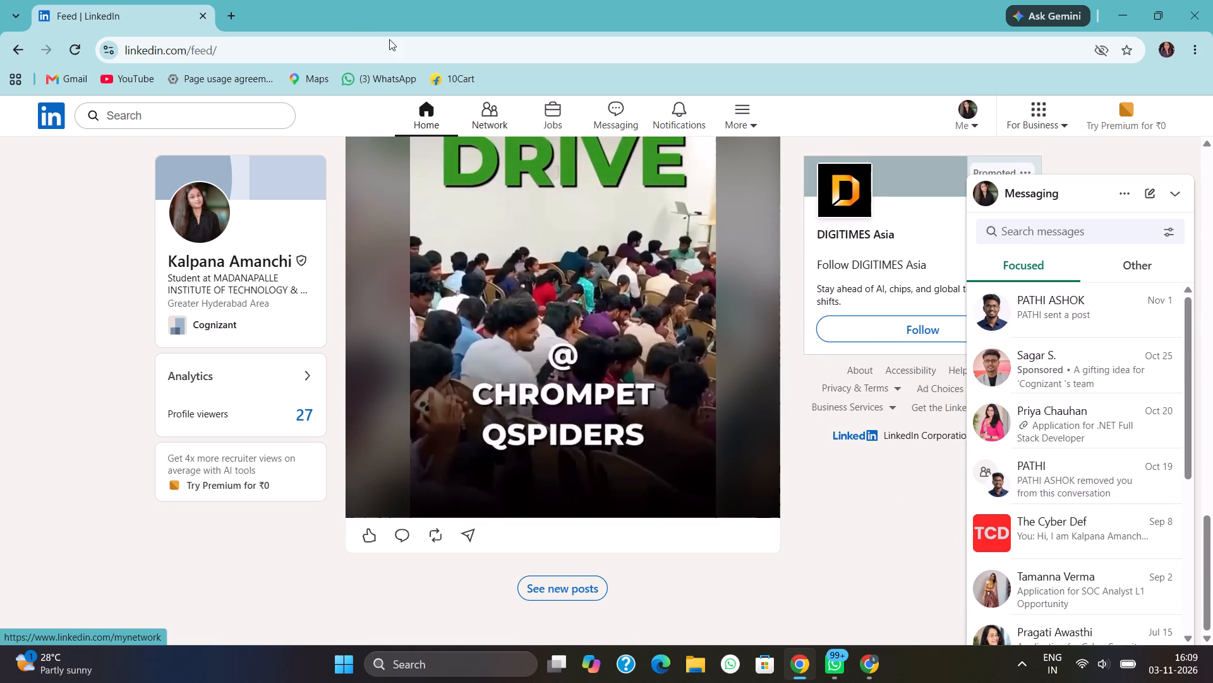
# Search the web for "wipro" in a new browser tab.
pyautogui.click(226, 15)
pyautogui.write('wipro')
pyautogui.press('Return')
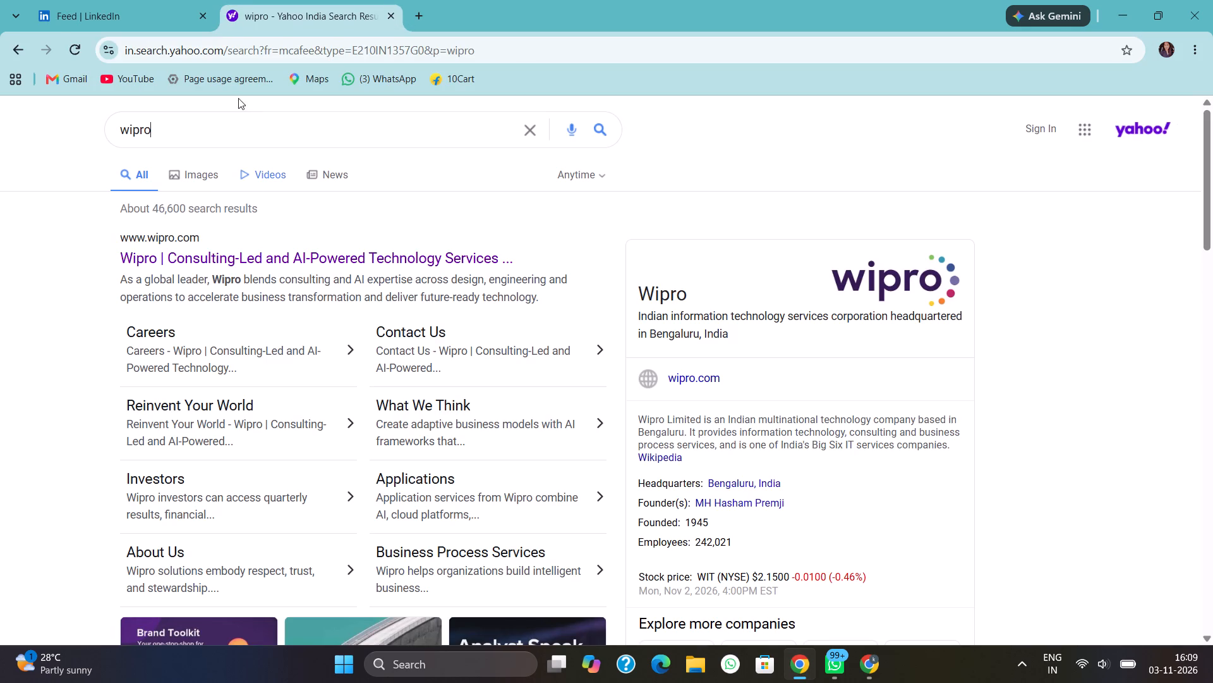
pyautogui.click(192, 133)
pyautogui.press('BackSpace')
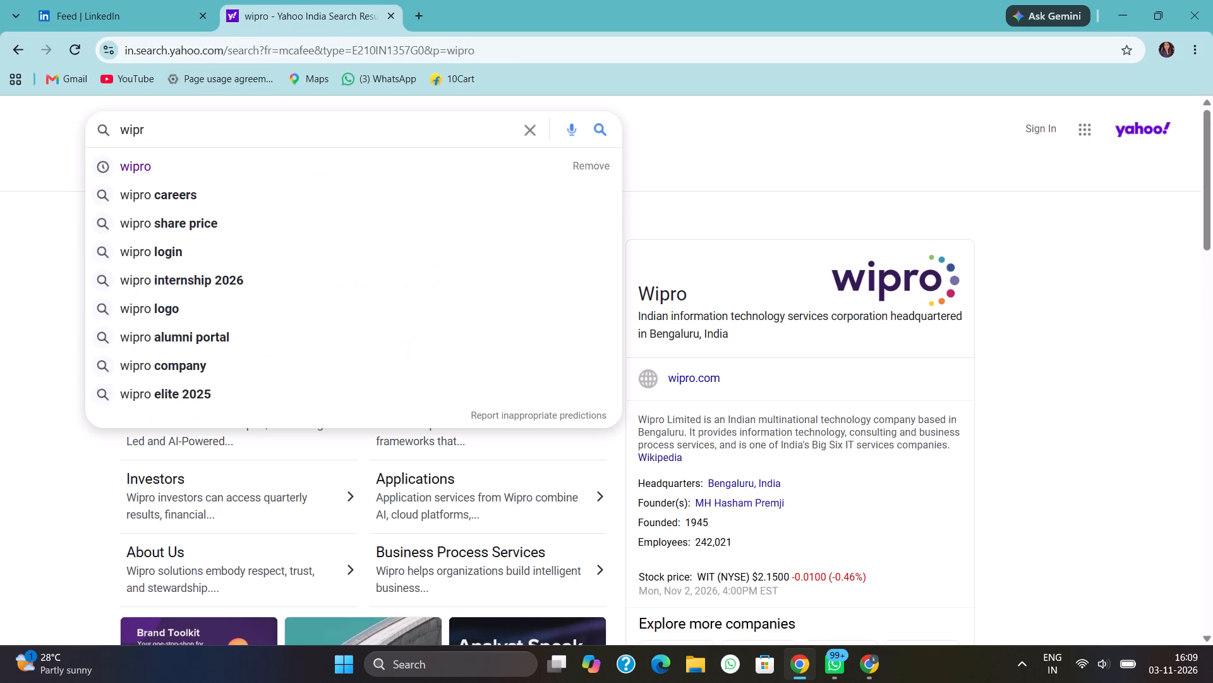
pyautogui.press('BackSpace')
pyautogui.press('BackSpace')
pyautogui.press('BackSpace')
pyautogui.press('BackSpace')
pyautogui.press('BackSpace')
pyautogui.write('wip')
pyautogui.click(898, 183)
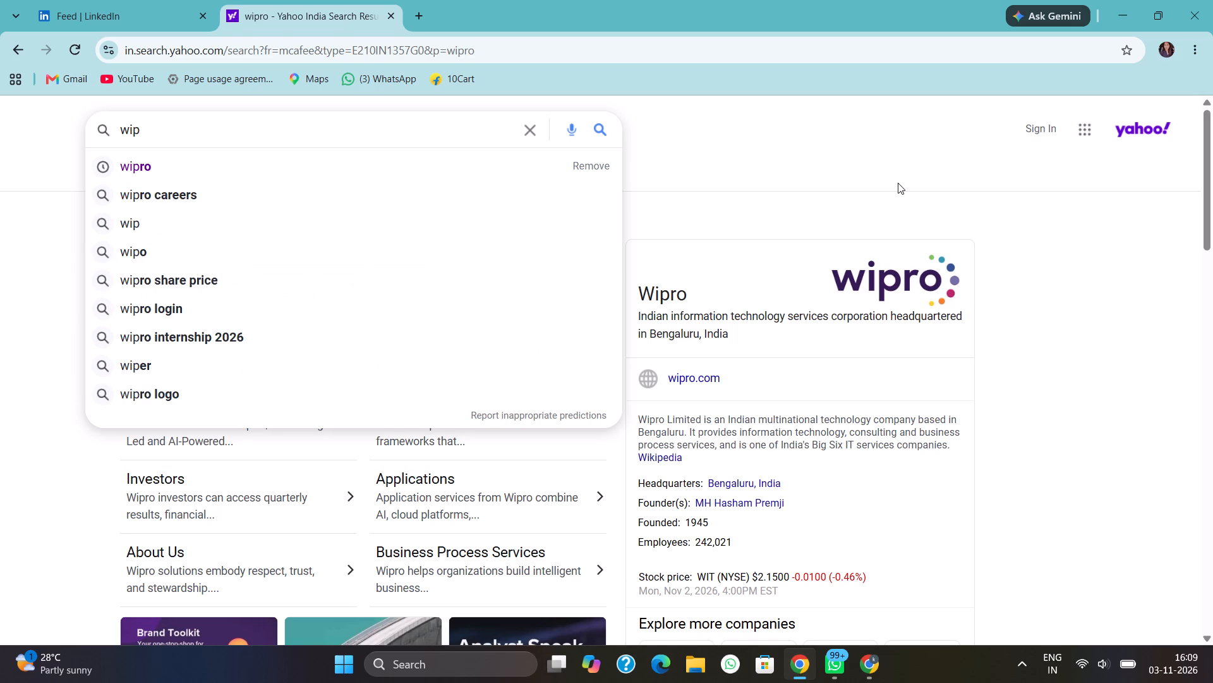
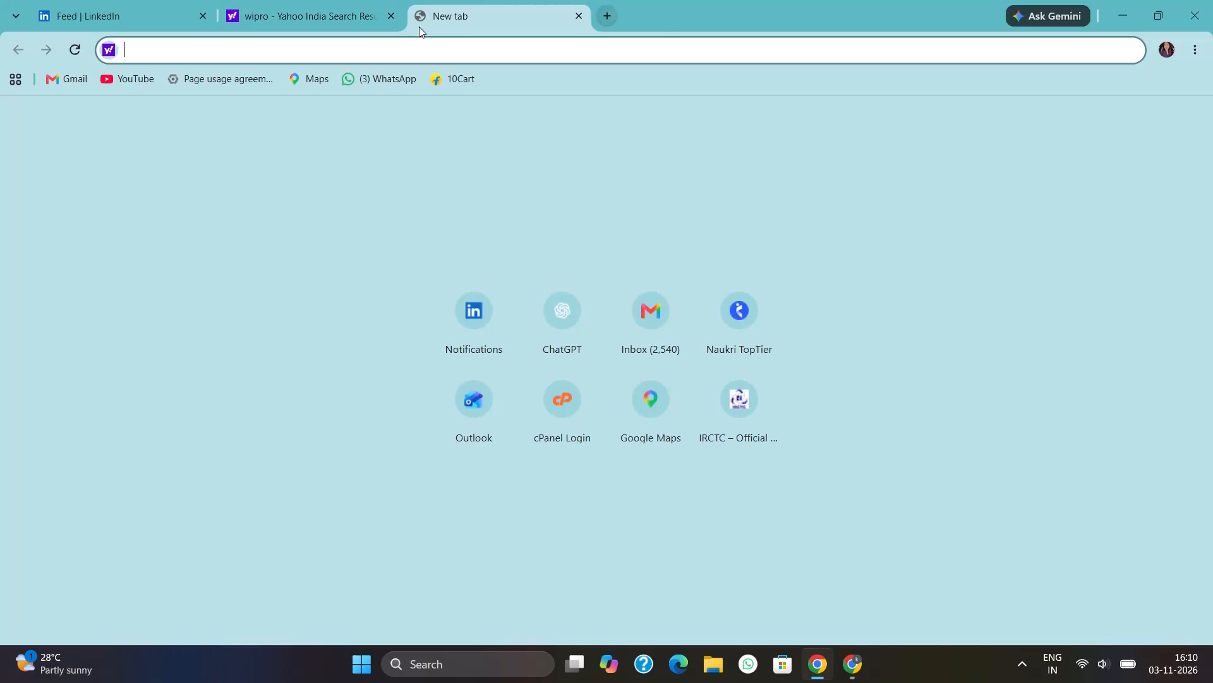
# Open the copied Wipro careers link for the CYBER SECURITY ANALYST L1 job in the new tab.
pyautogui.click(419, 49)
pyautogui.hotkey('ctrl', 'v')
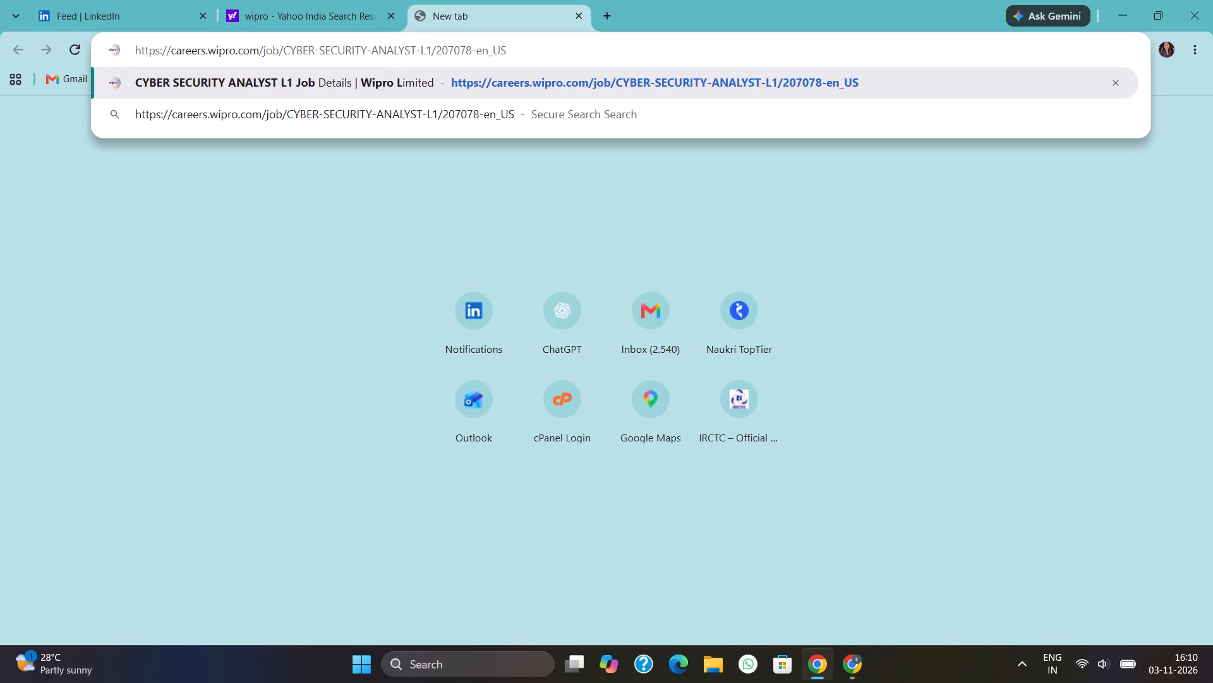
pyautogui.press('Return')
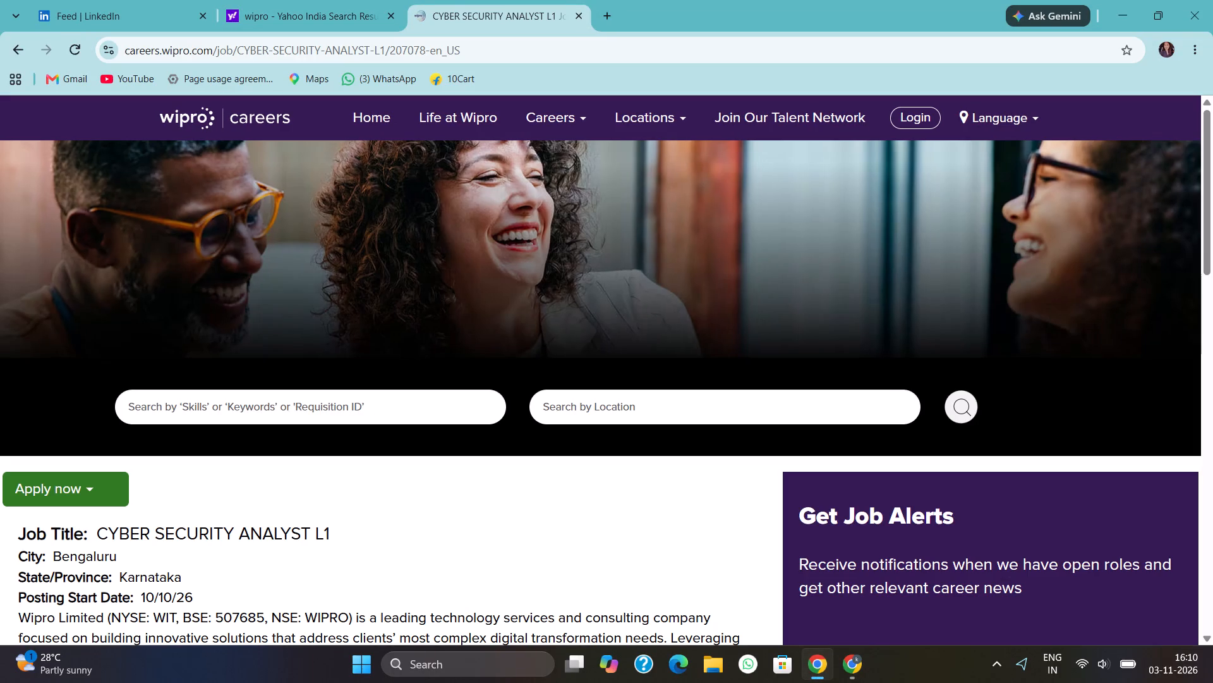
# Copy the full job posting text, from the Job Title line down to the closing paragraph and Apply now label.
pyautogui.scroll(-5, 419, 49)
pyautogui.scroll(-1, 283, 402)
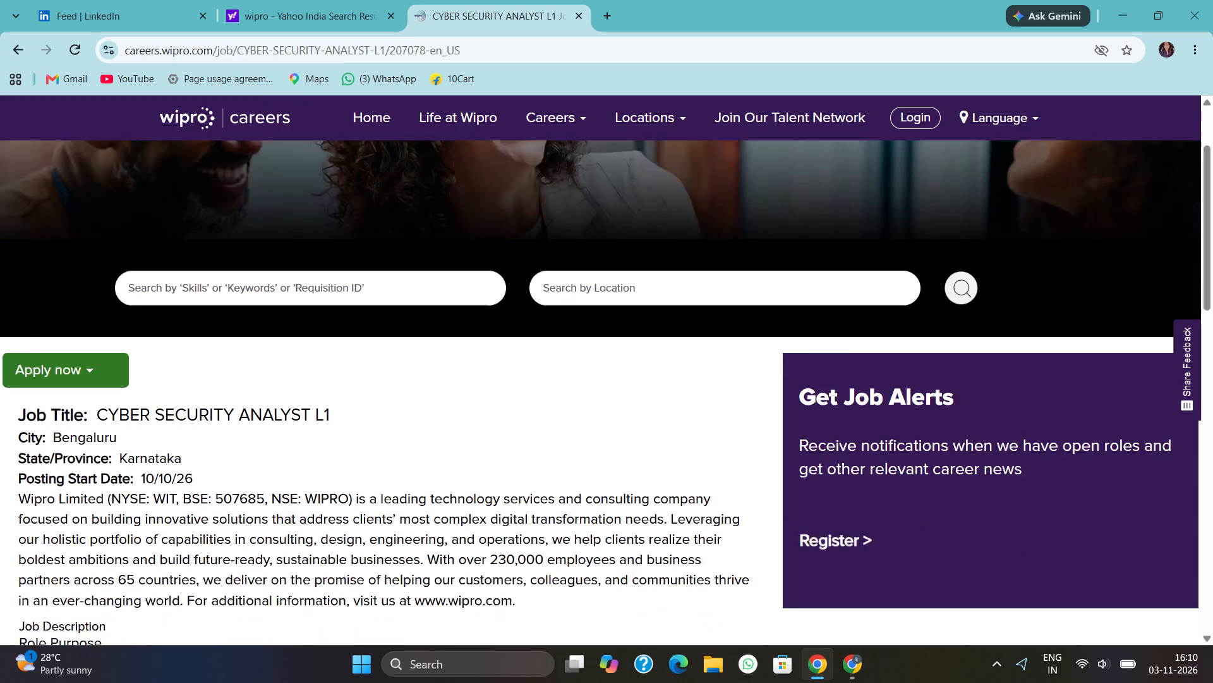
pyautogui.scroll(-2, 283, 402)
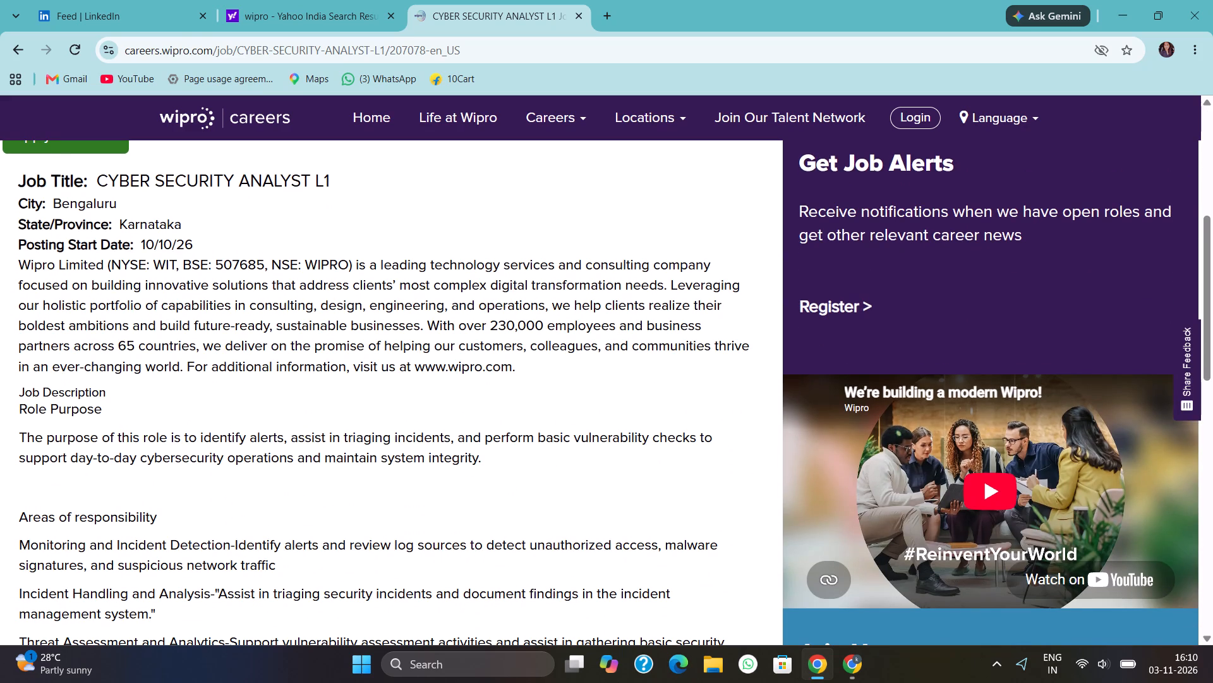
pyautogui.moveTo(12, 179); pyautogui.dragTo(195, 598)
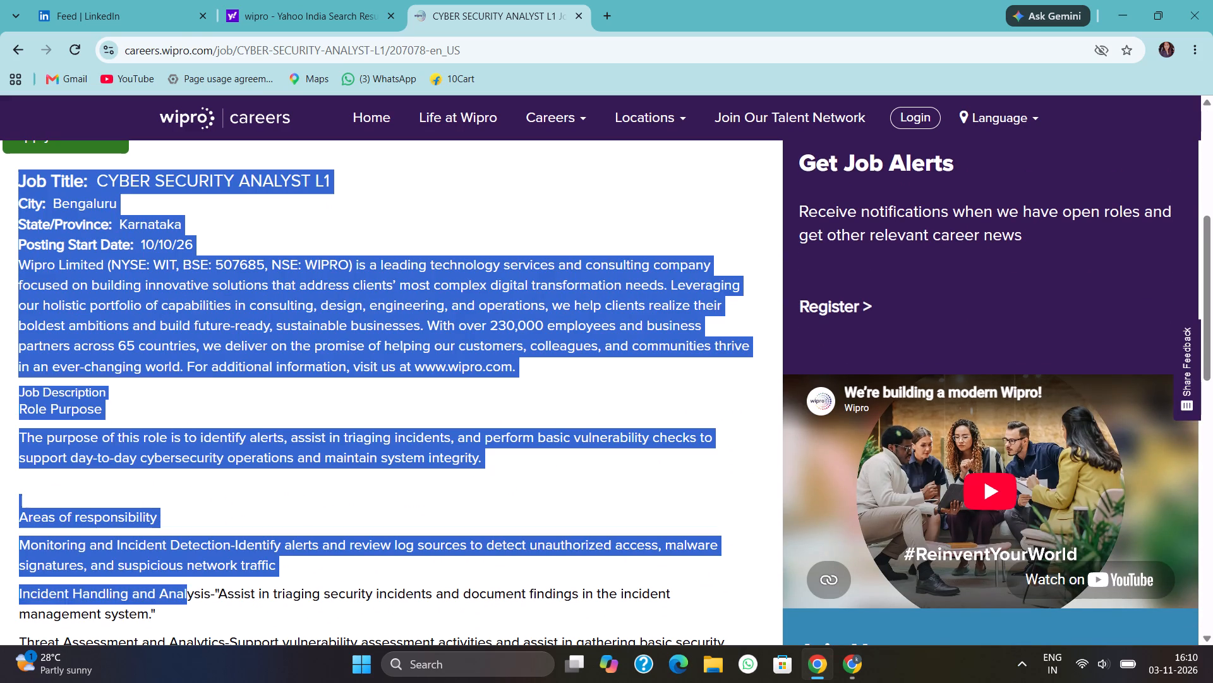
pyautogui.moveTo(195, 598); pyautogui.dragTo(270, 481)
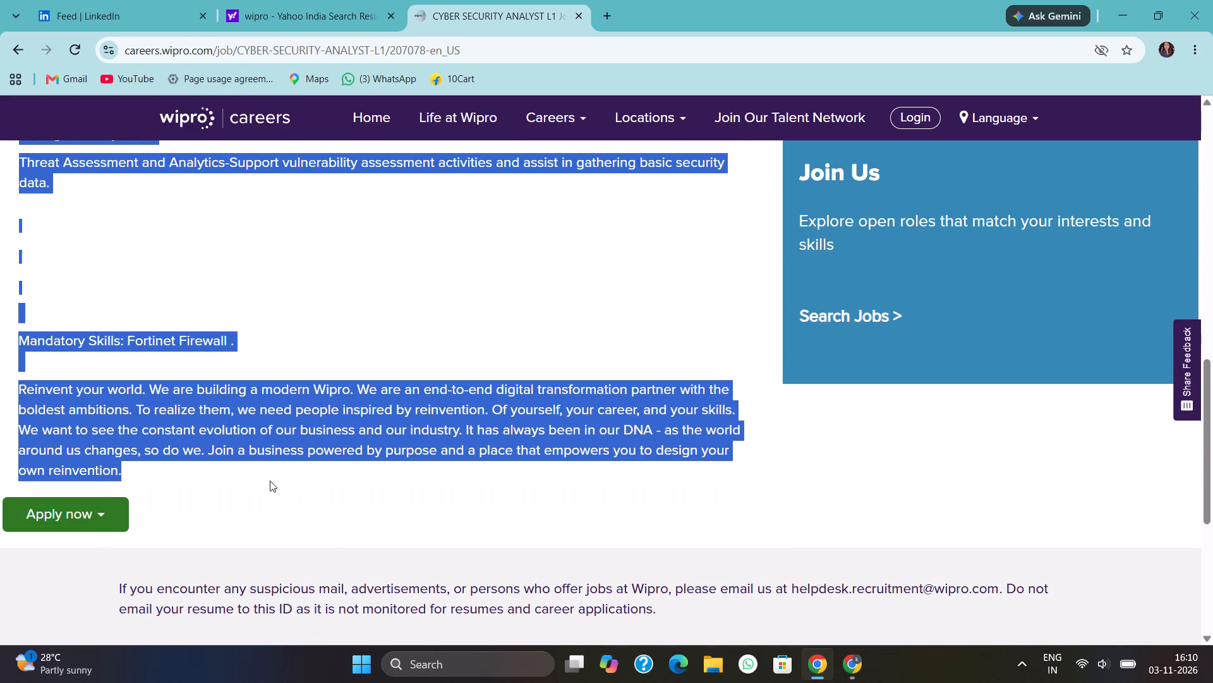
pyautogui.moveTo(270, 481); pyautogui.dragTo(212, 509)
pyautogui.hotkey('ctrl', 'c')
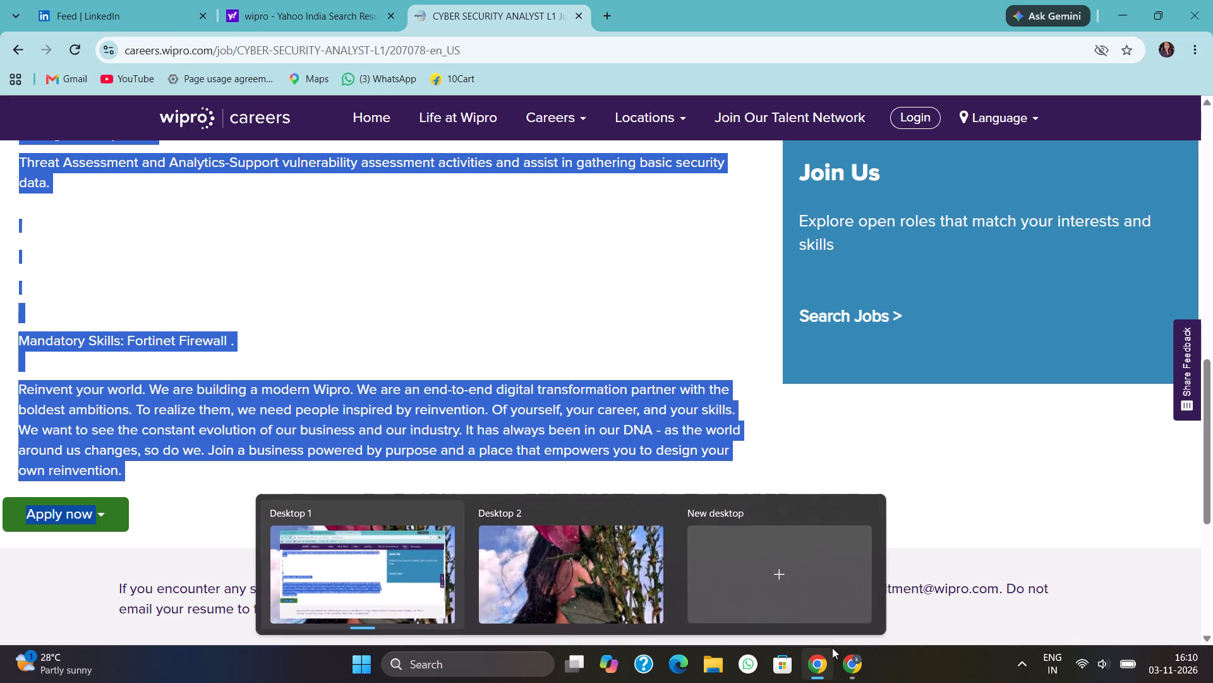
pyautogui.rightClick(827, 660)
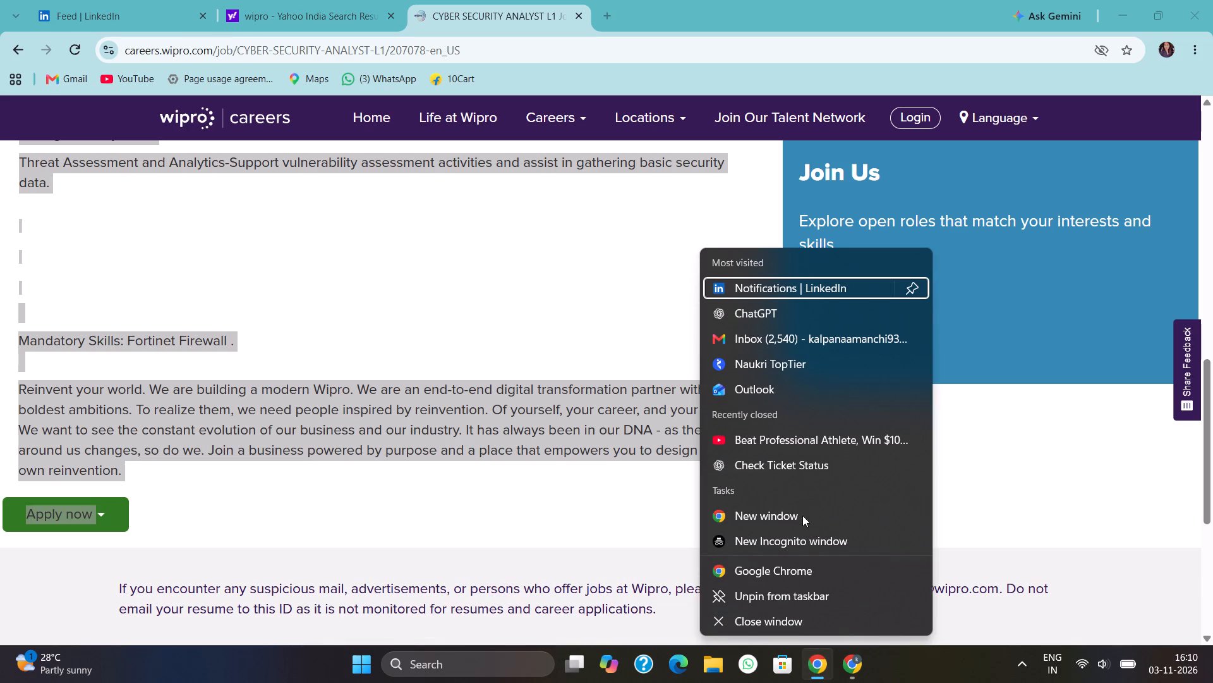
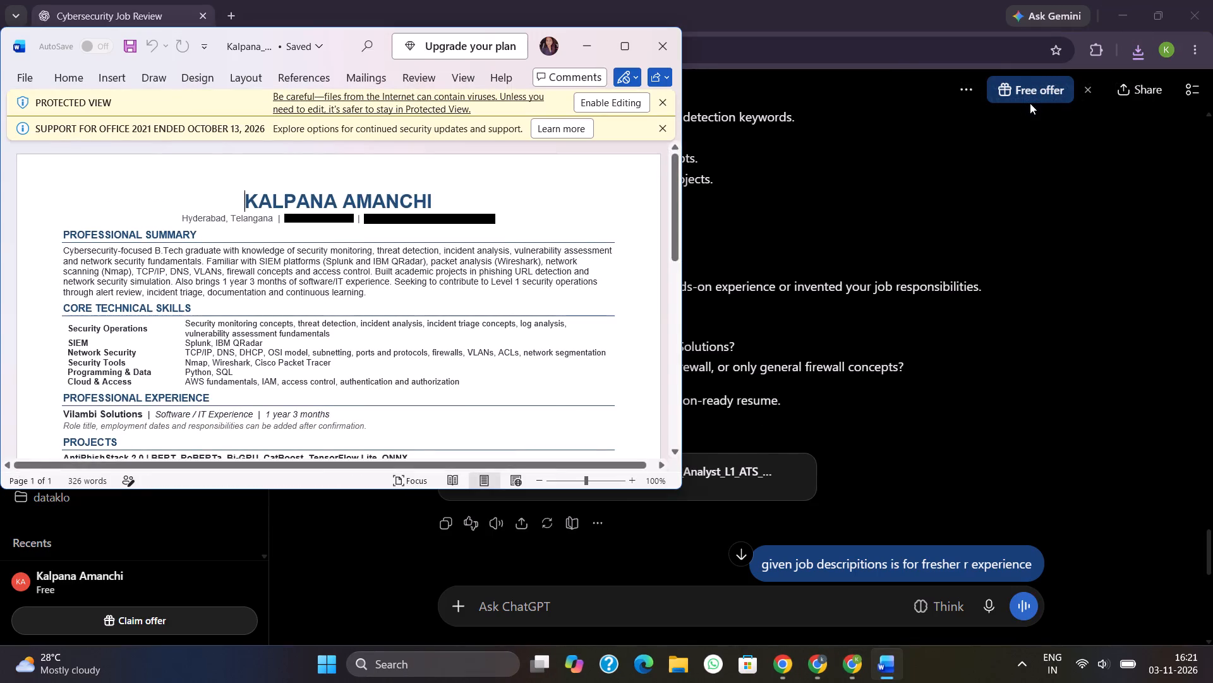
pyautogui.click(626, 46)
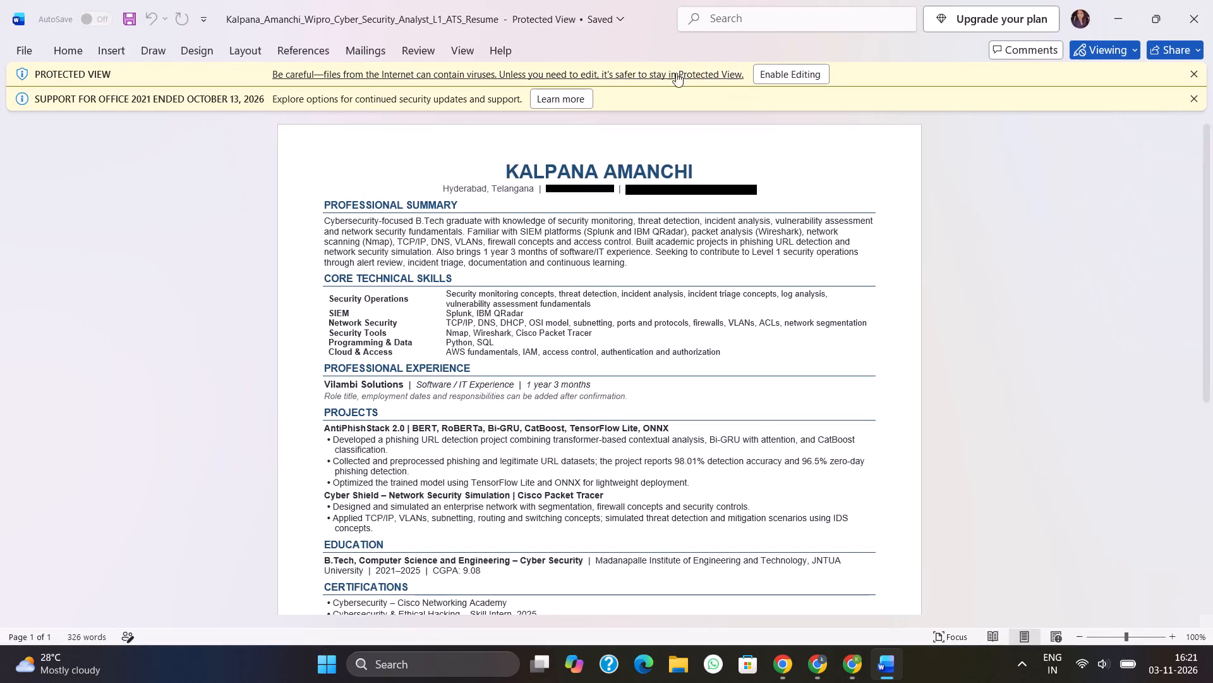
pyautogui.click(788, 77)
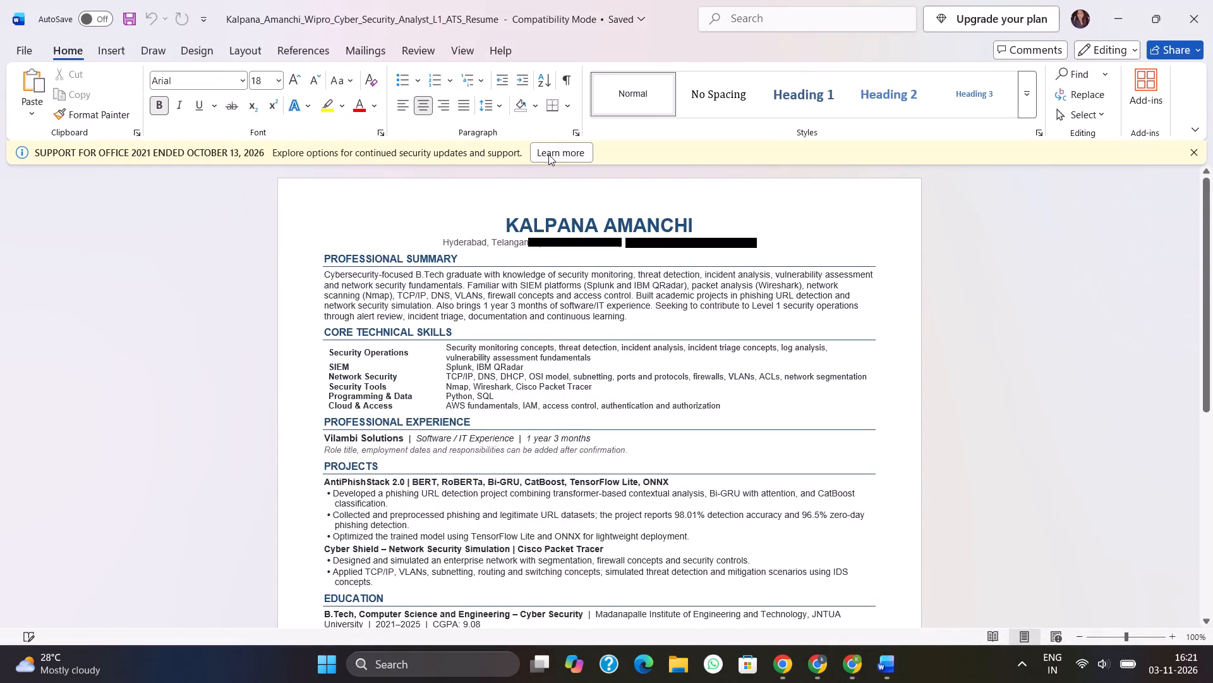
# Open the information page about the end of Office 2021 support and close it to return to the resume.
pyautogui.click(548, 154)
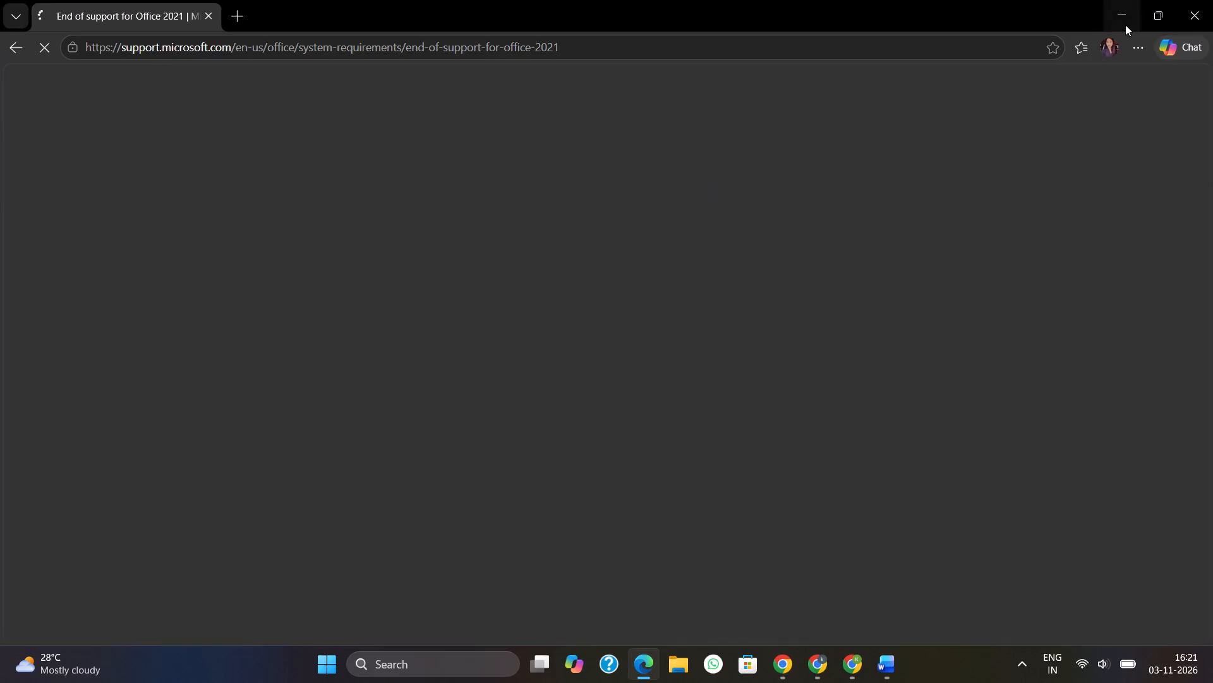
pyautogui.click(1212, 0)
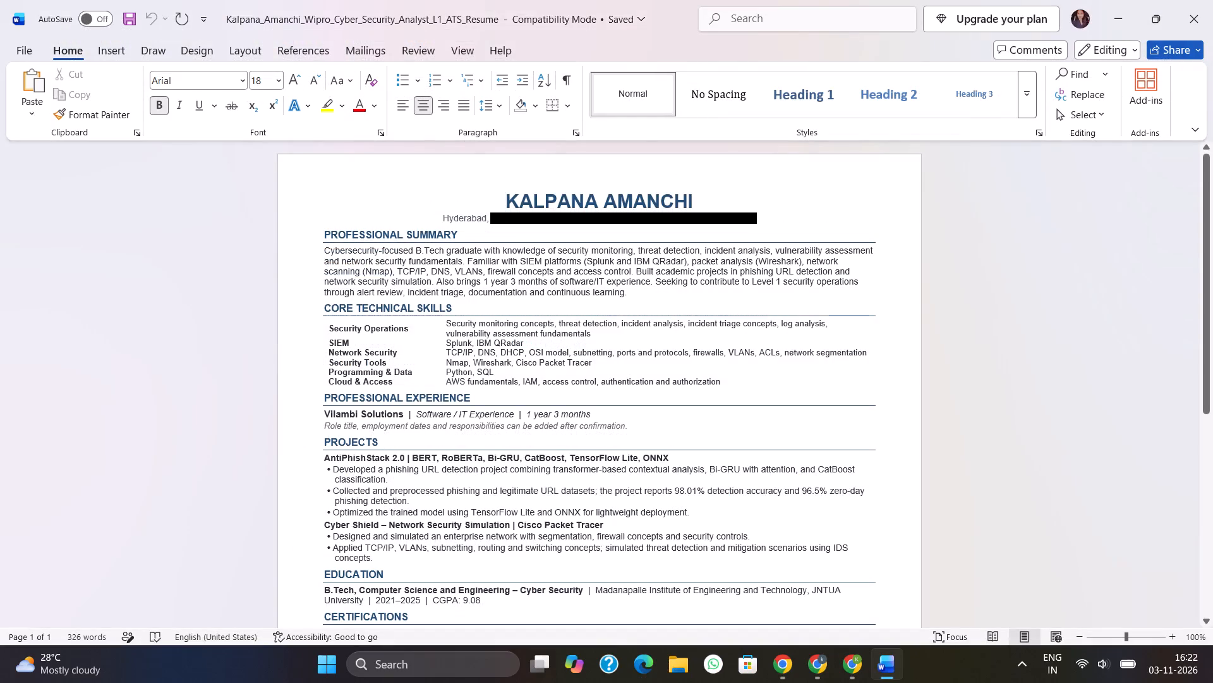
# Insert the letter "a" in the contact details line beneath the name heading of the resume.
pyautogui.click(657, 221)
pyautogui.press('a')
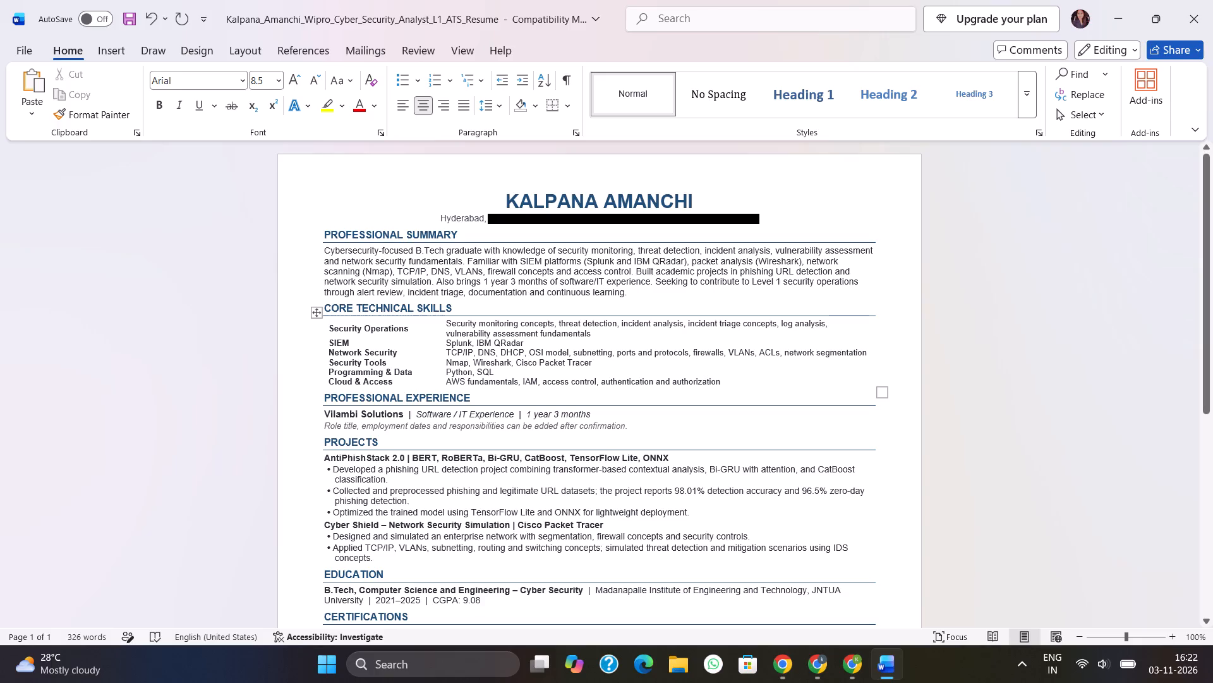
# Copy the italic placeholder line about role title, employment dates and responsibilities under Professional Experience.
pyautogui.moveTo(634, 426); pyautogui.dragTo(395, 425)
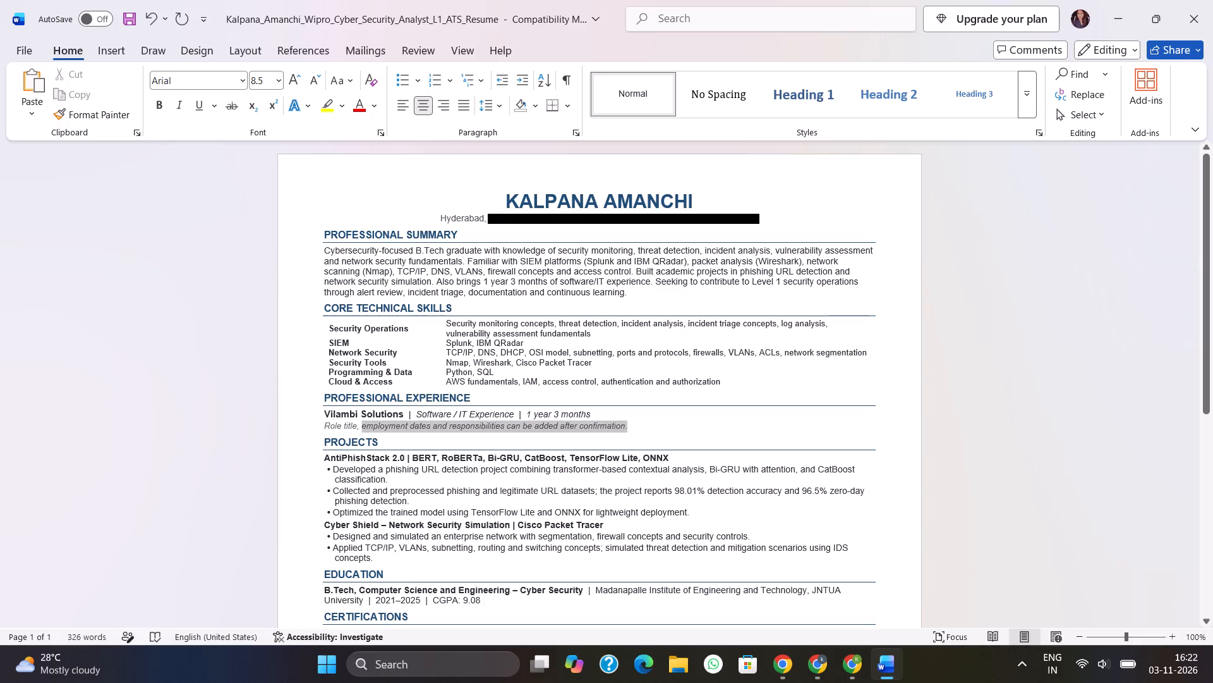
pyautogui.moveTo(395, 425); pyautogui.dragTo(327, 424)
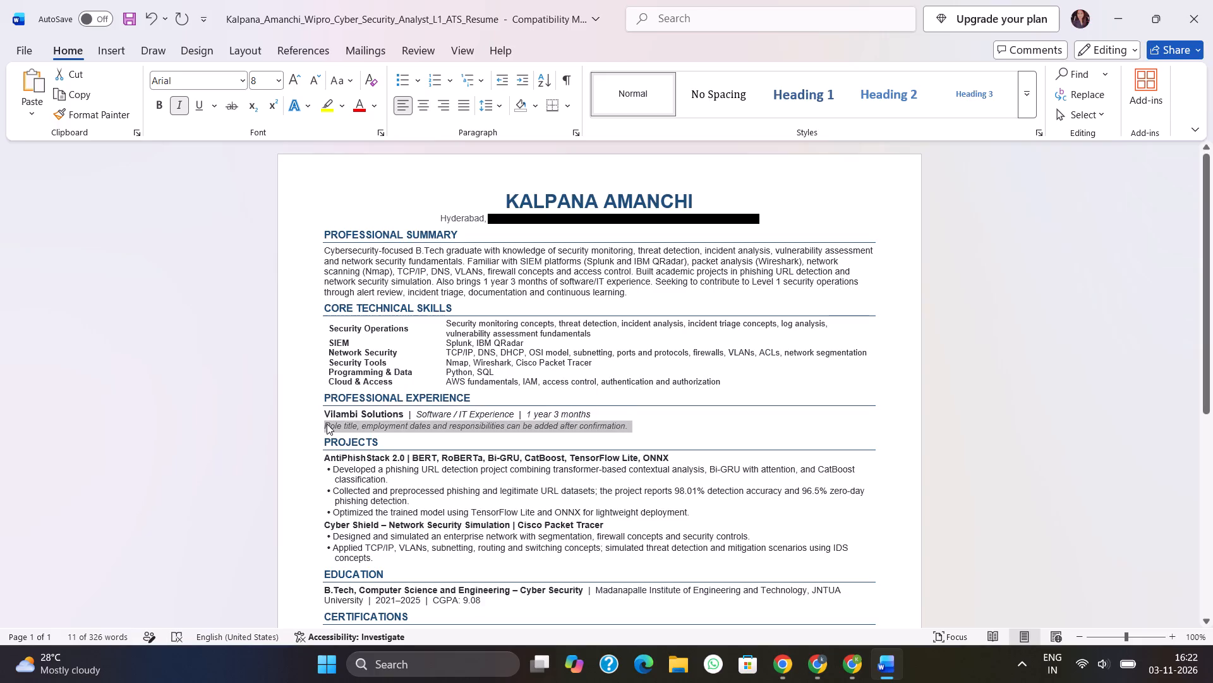
pyautogui.hotkey('ctrl', 'c')
pyautogui.hotkey('ctrl', 'c')
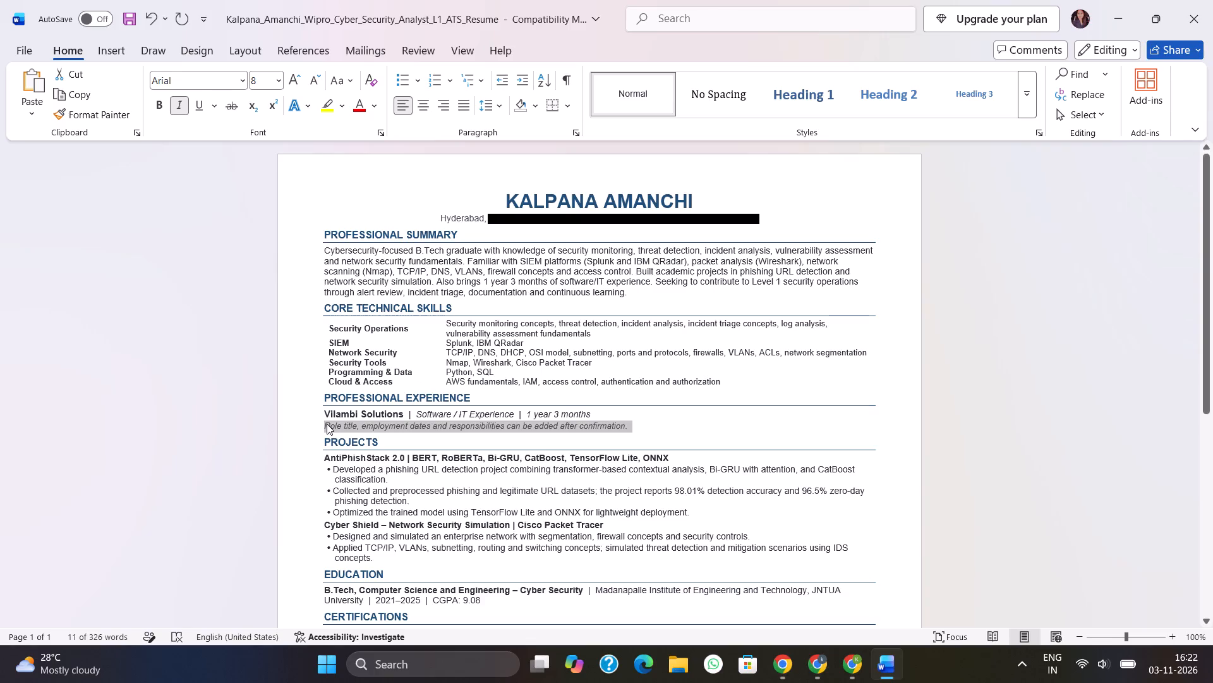
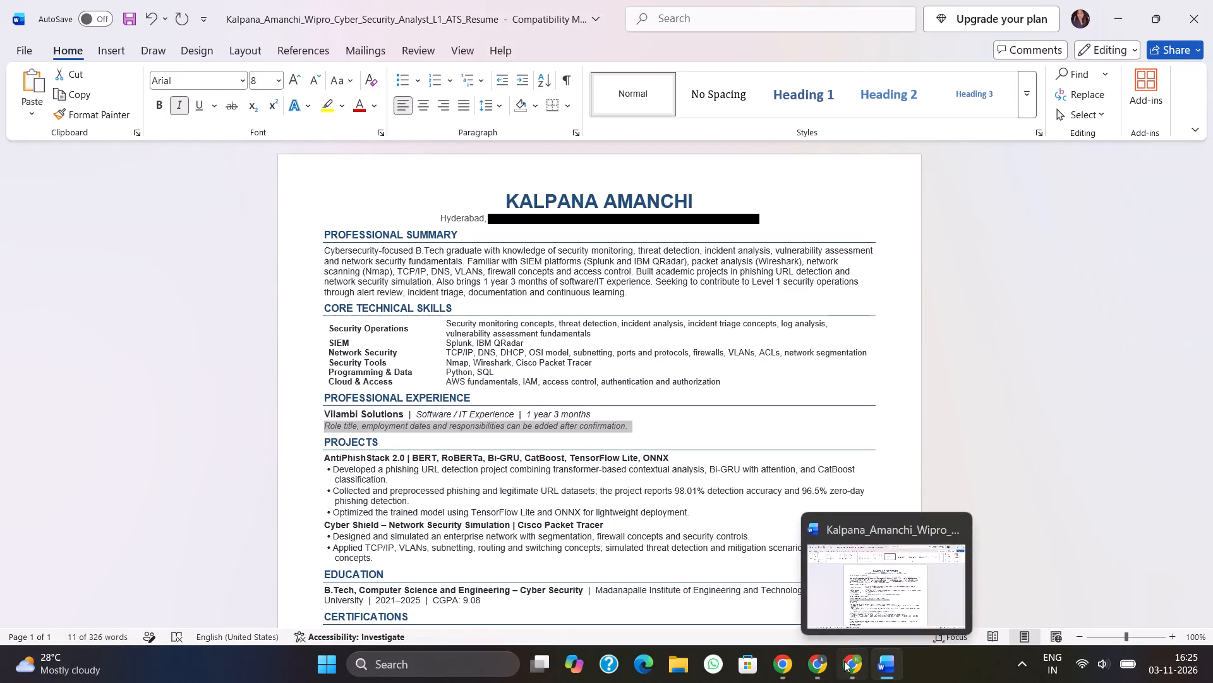
# Open File Explorer to reach the recently used resume files.
pyautogui.click(684, 668)
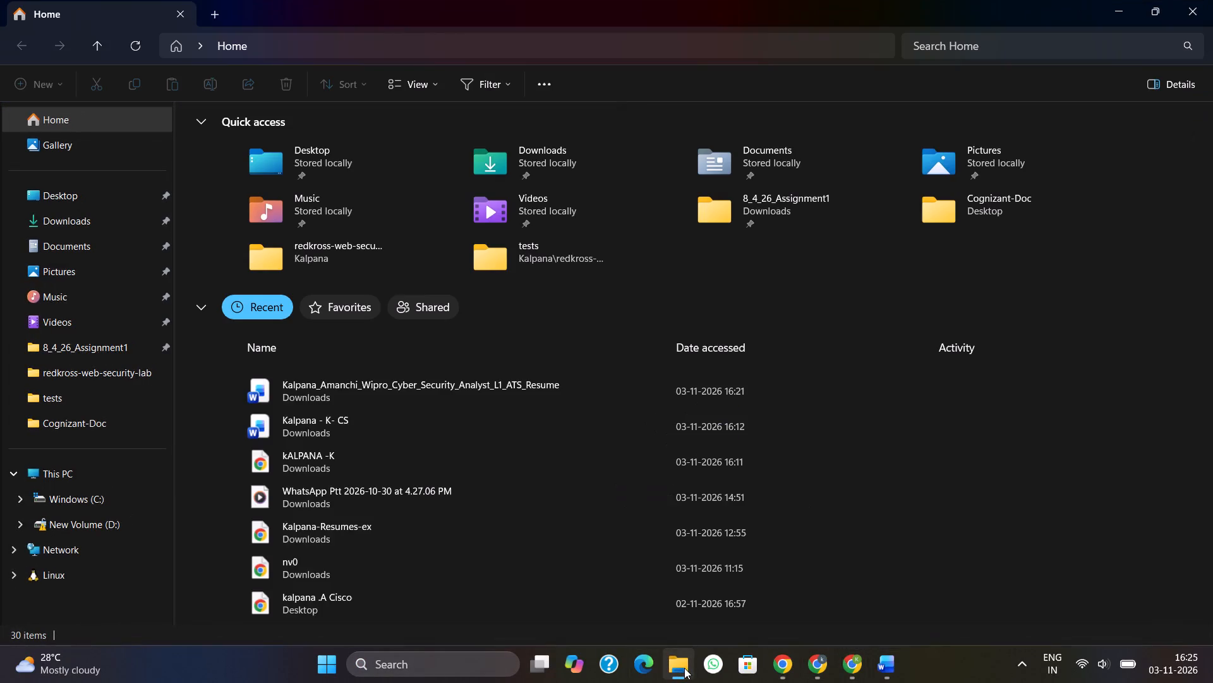
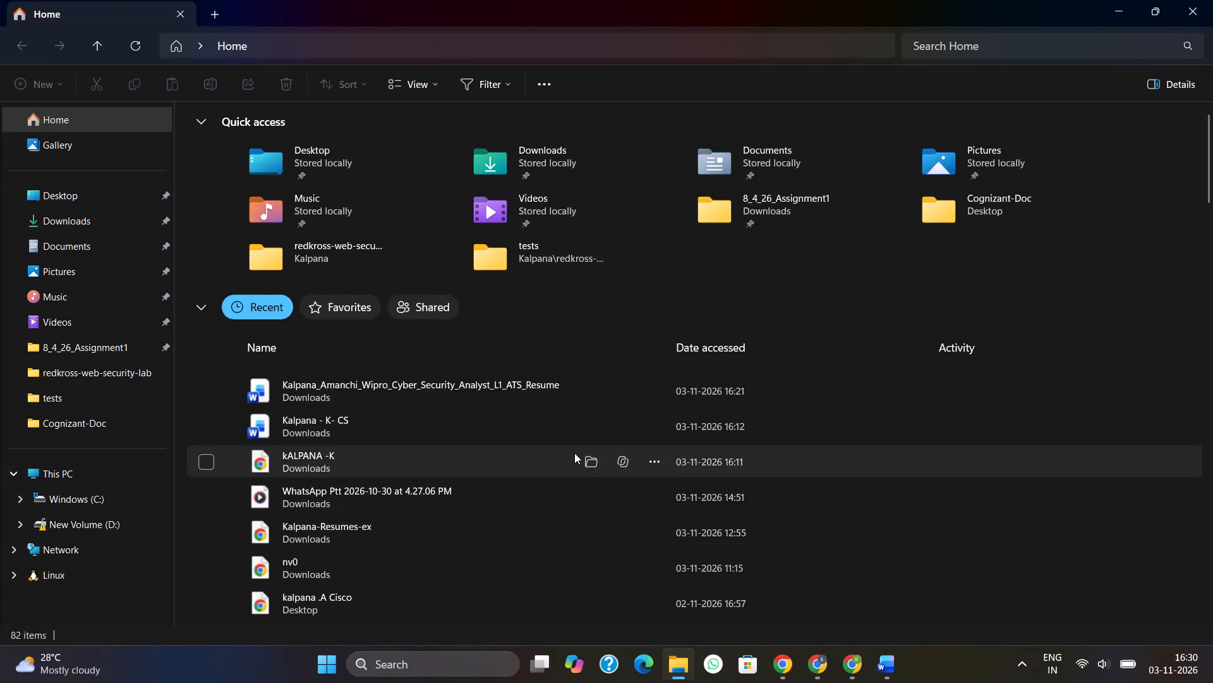
# Open the Word version of the Kalpana-Resumes-ex resume from the Downloads folder.
pyautogui.scroll(-3, 488, 521)
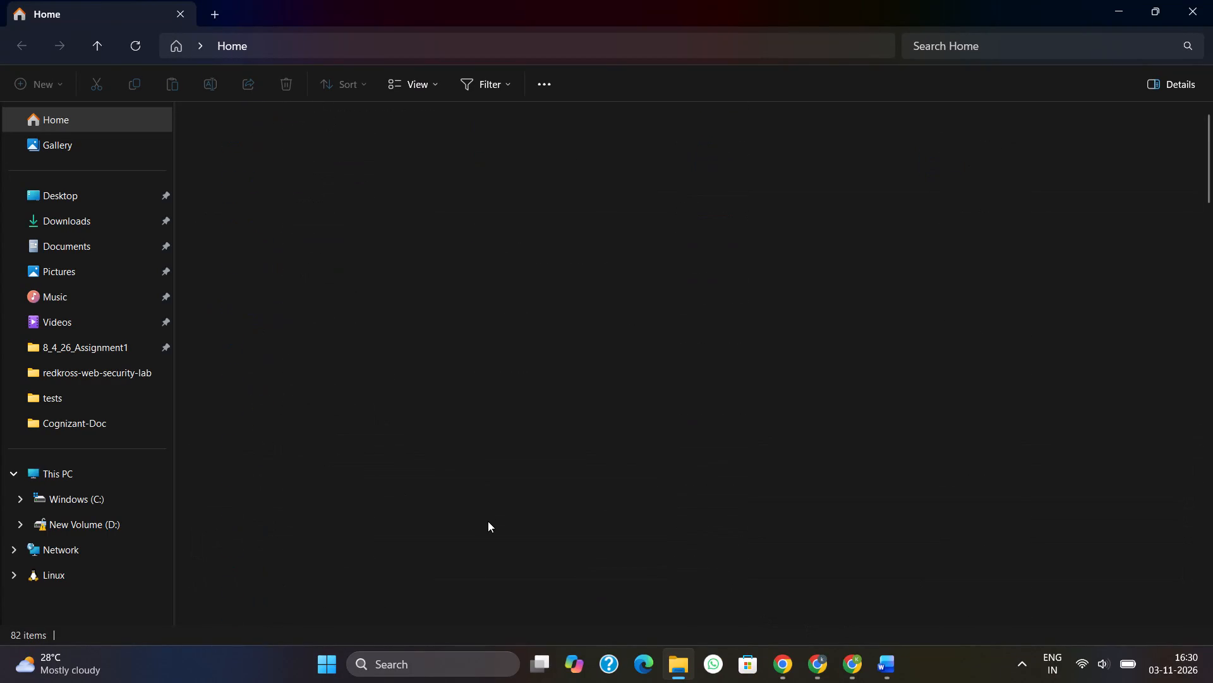
pyautogui.scroll(-11, 488, 521)
pyautogui.scroll(13, 493, 564)
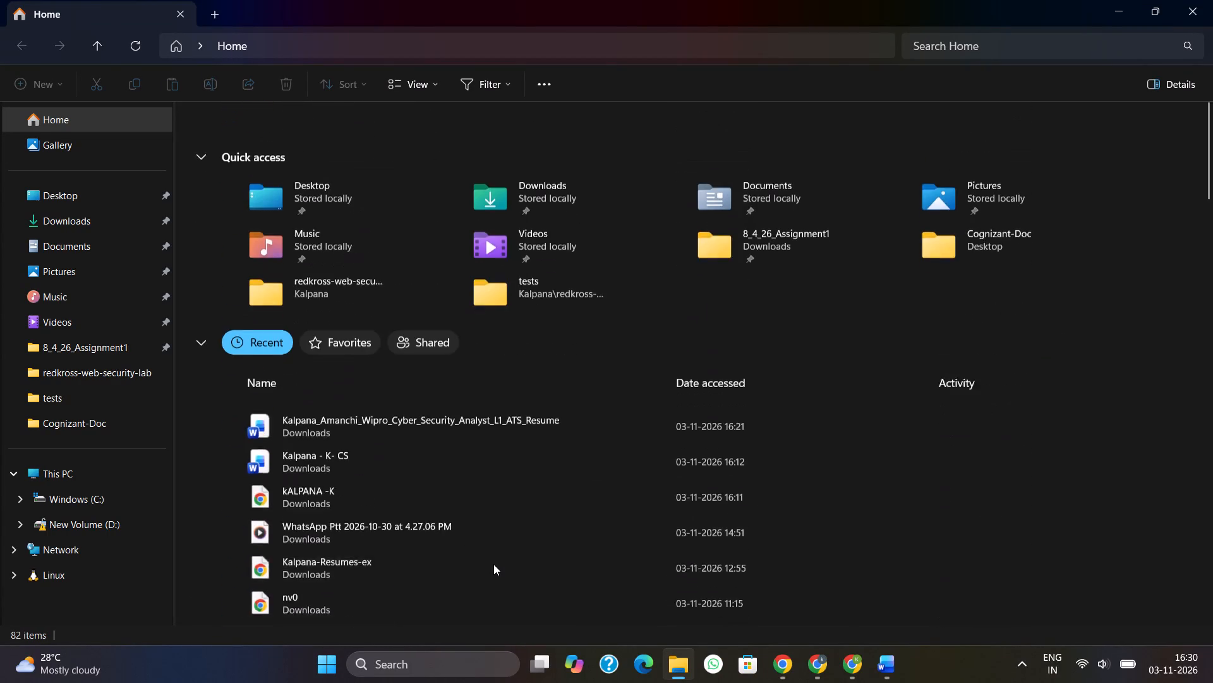
pyautogui.scroll(7, 493, 564)
pyautogui.doubleClick(532, 157)
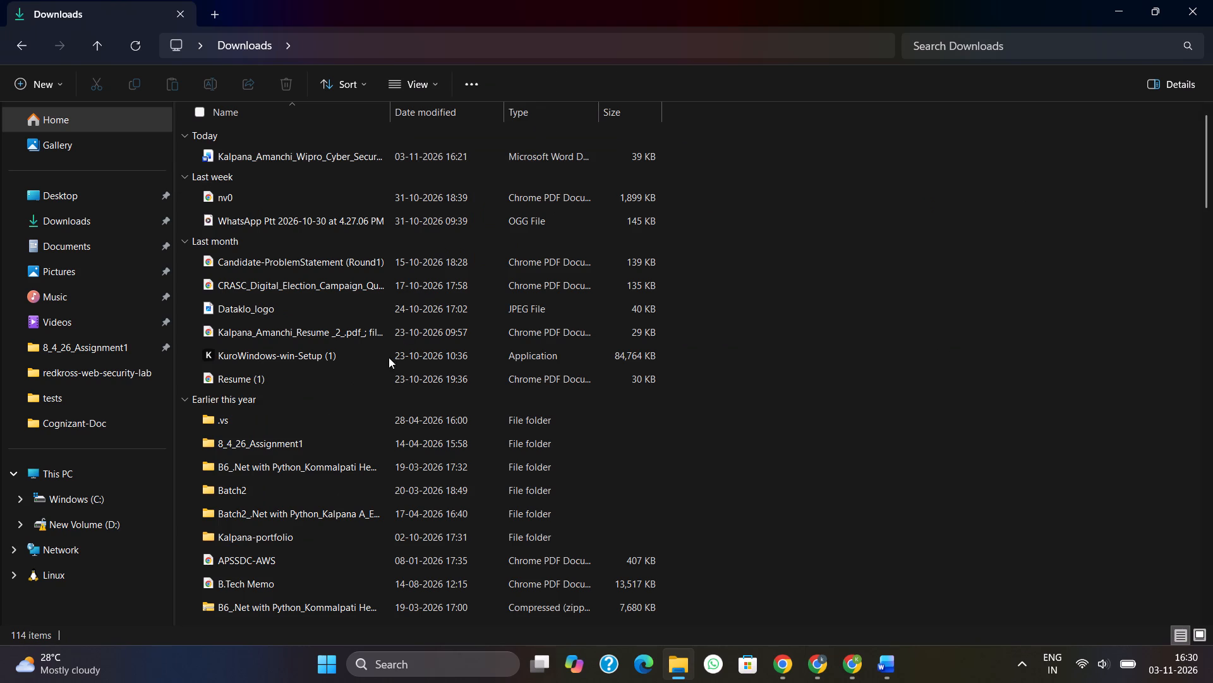
pyautogui.scroll(-7, 332, 472)
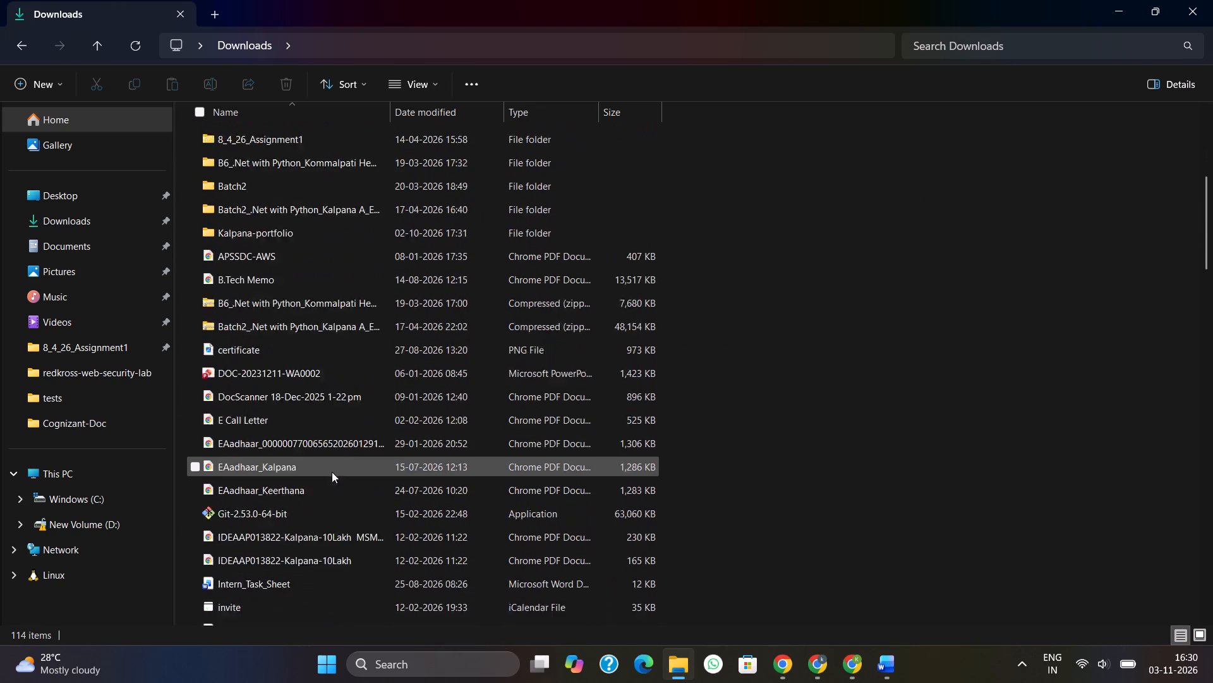
pyautogui.scroll(-2, 332, 472)
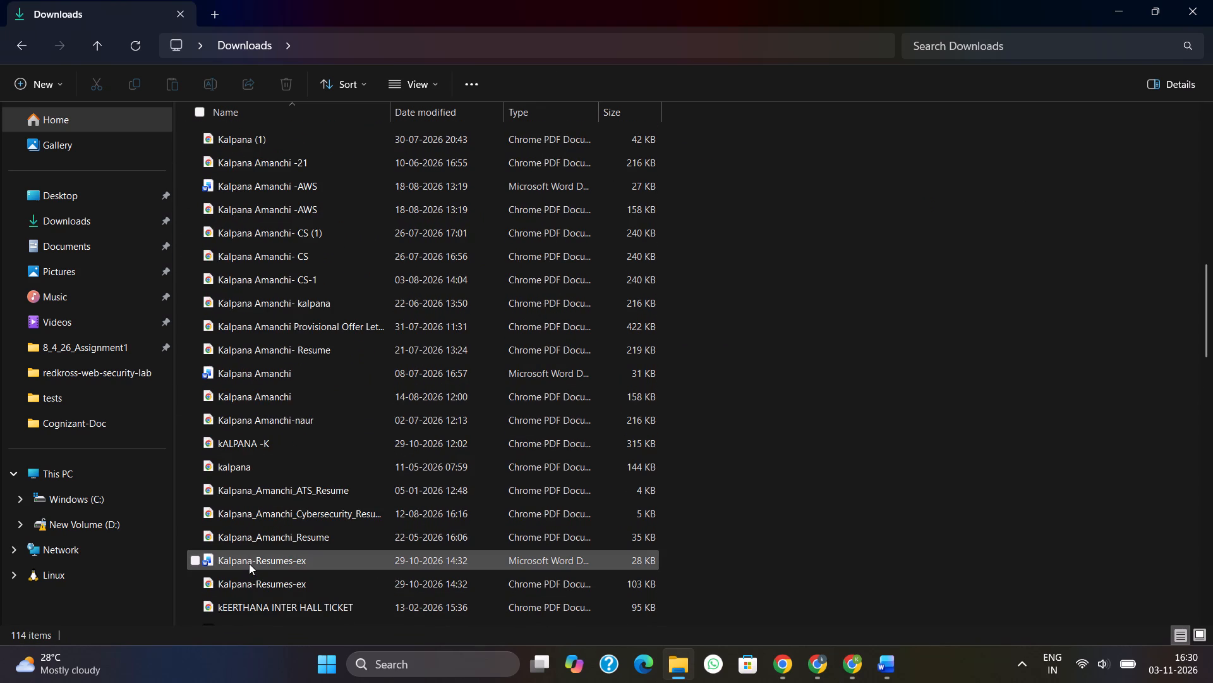
pyautogui.doubleClick(249, 563)
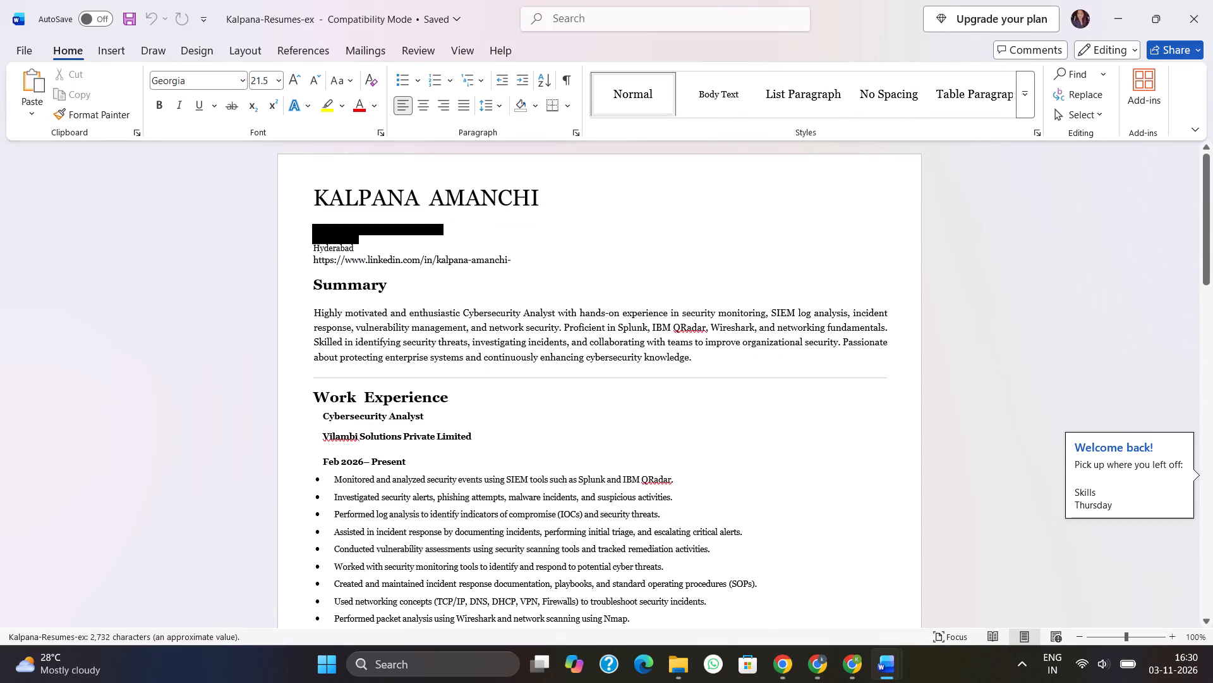
# Copy the whole Cybersecurity Analyst entry at Vilambi Solutions Private Limited, from job title through the last bullet, under Work Experience.
pyautogui.scroll(-2, 459, 495)
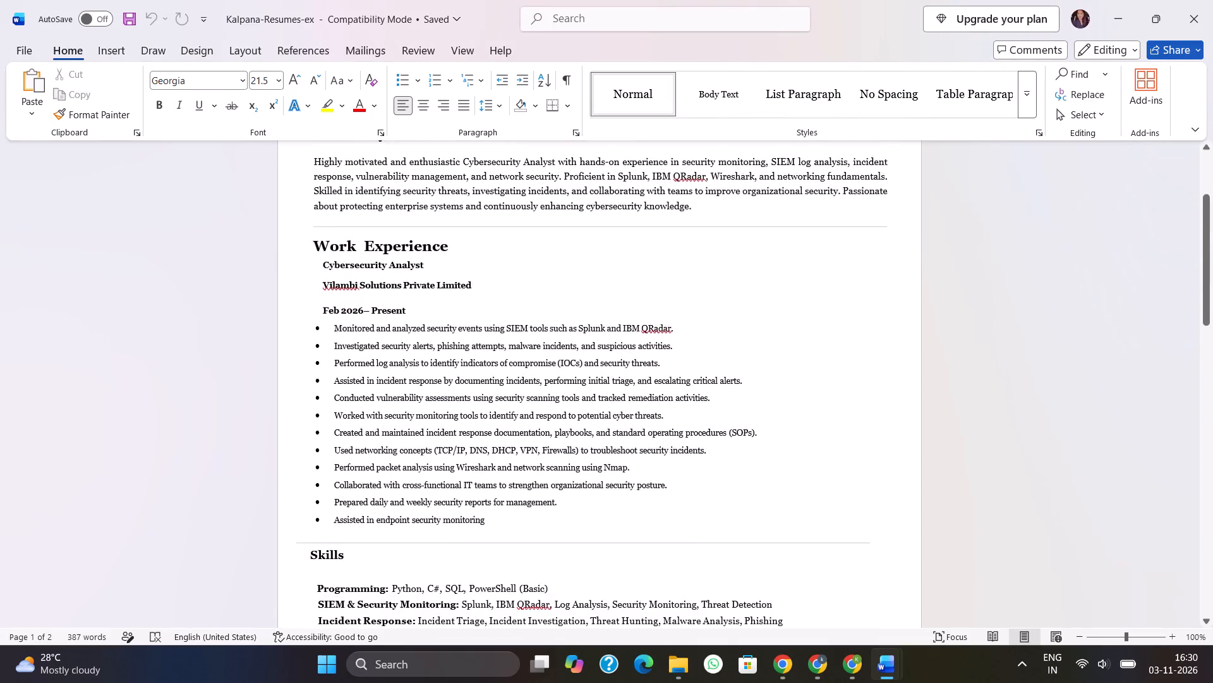
pyautogui.scroll(-1, 459, 495)
pyautogui.scroll(1, 583, 391)
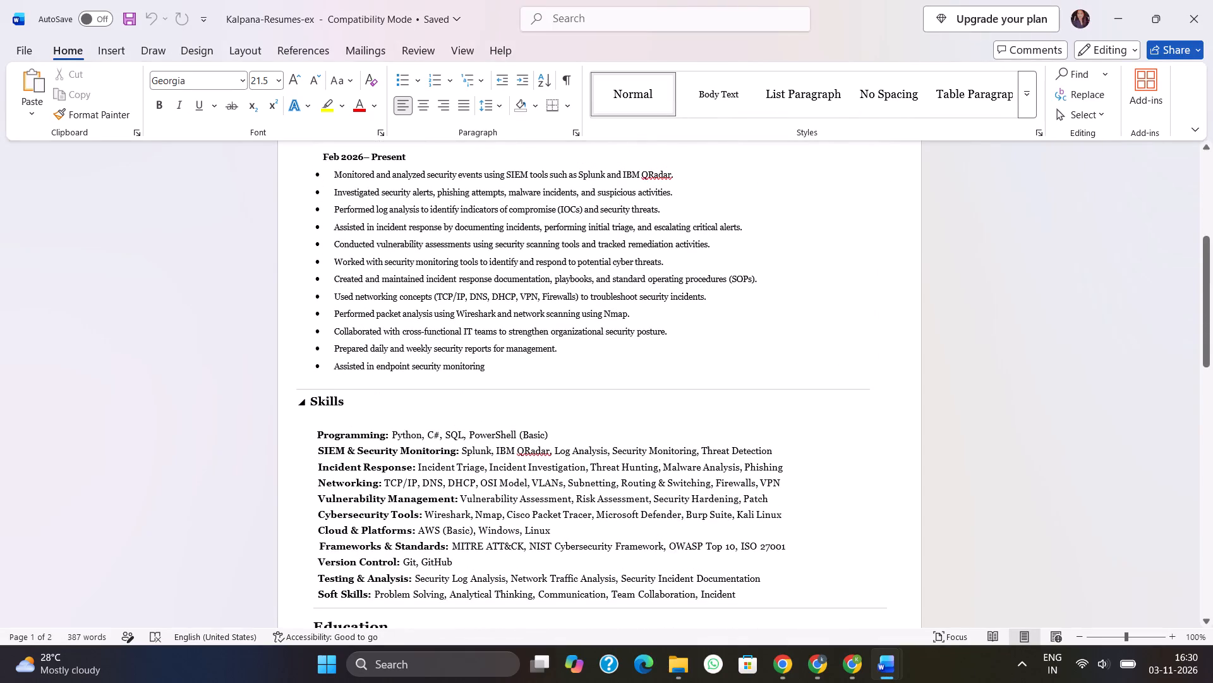
pyautogui.scroll(1, 583, 391)
pyautogui.scroll(1, 588, 314)
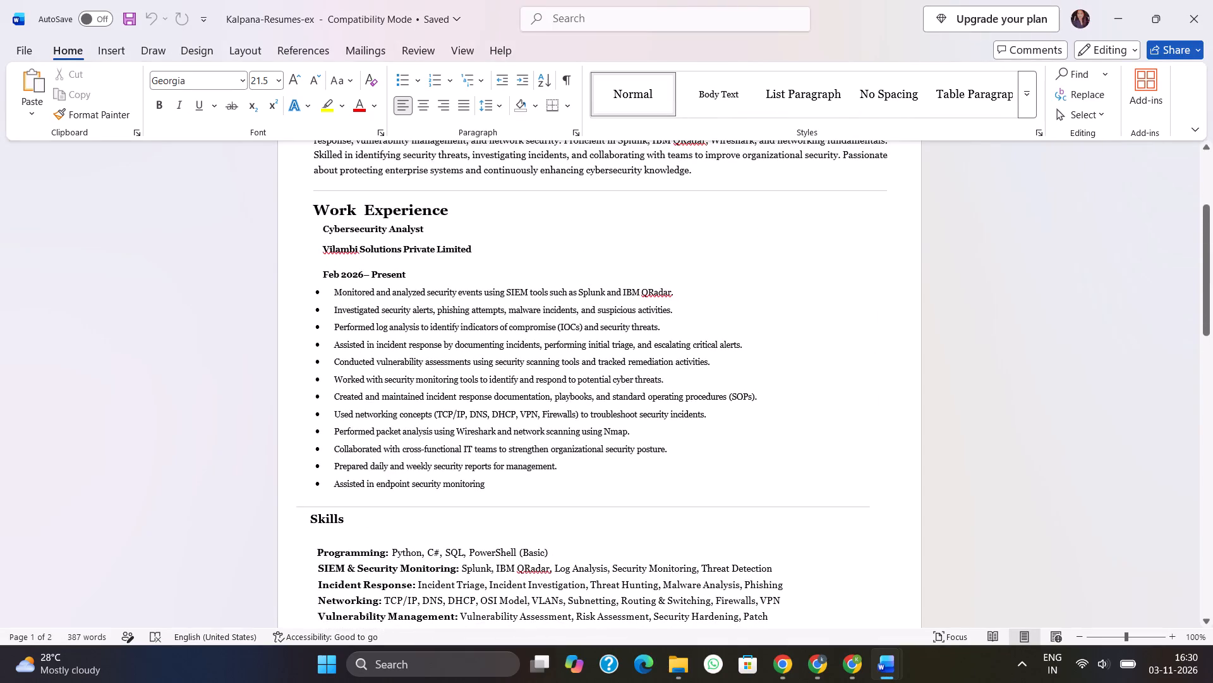
pyautogui.scroll(1, 588, 314)
pyautogui.moveTo(498, 483); pyautogui.dragTo(398, 471)
pyautogui.moveTo(398, 471); pyautogui.dragTo(311, 238)
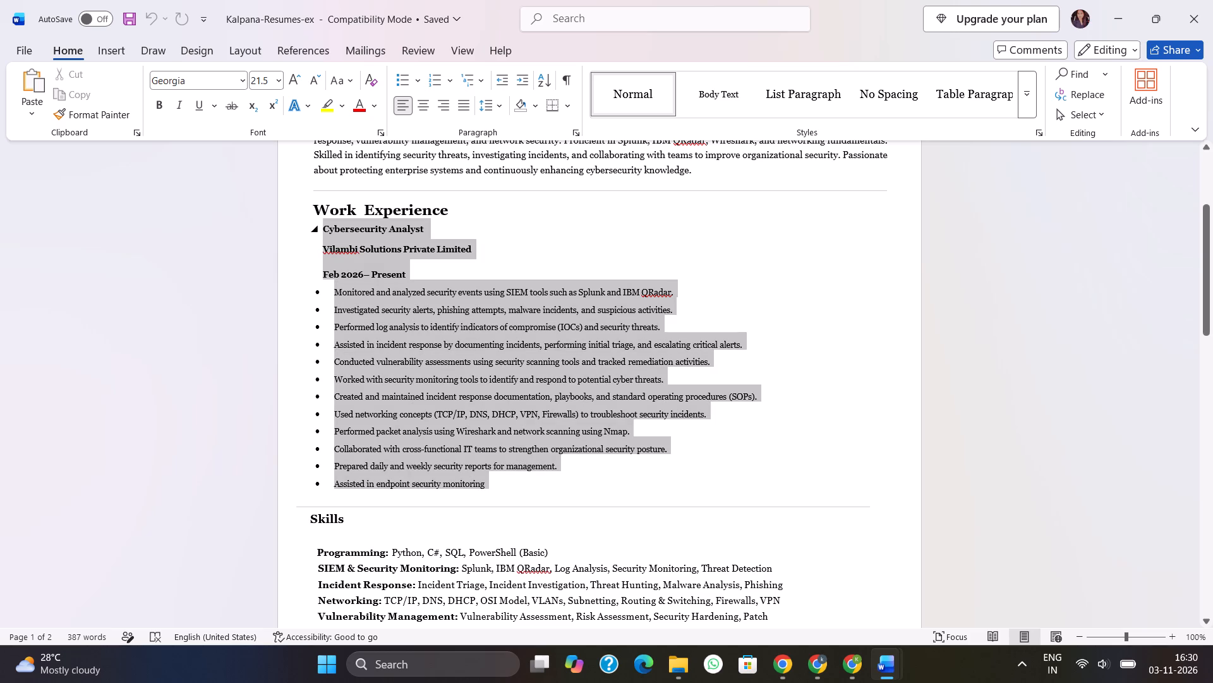
pyautogui.moveTo(311, 238); pyautogui.dragTo(318, 233)
pyautogui.hotkey('ctrl', 'c')
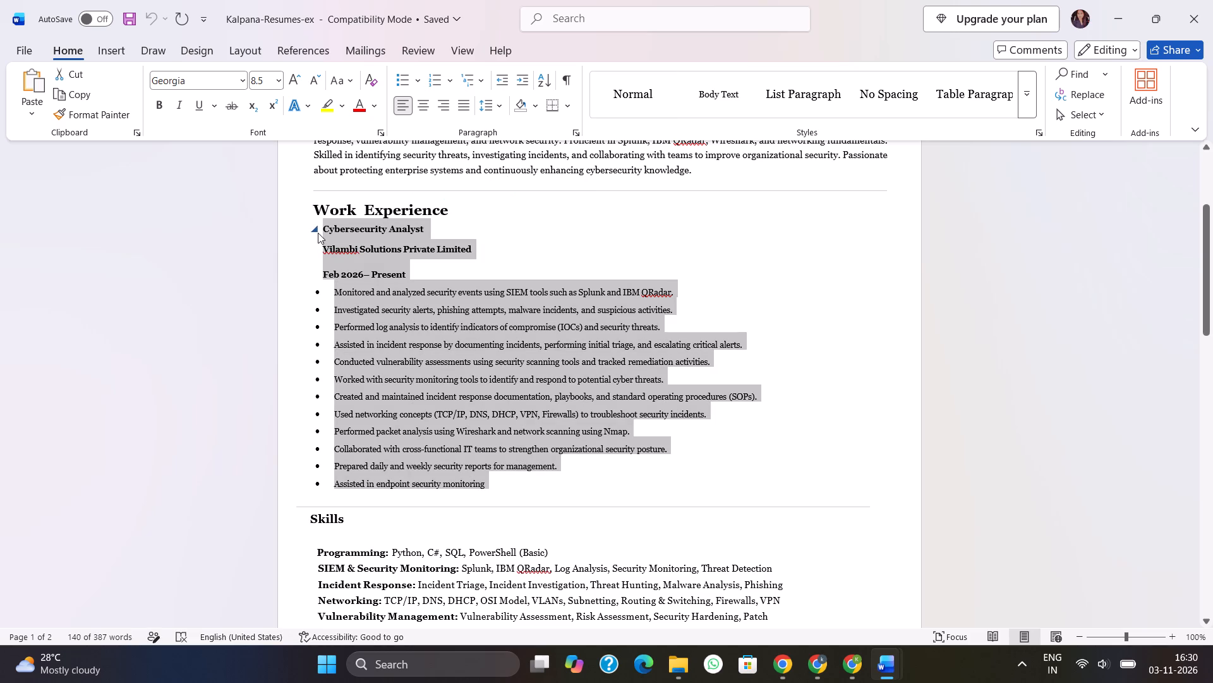
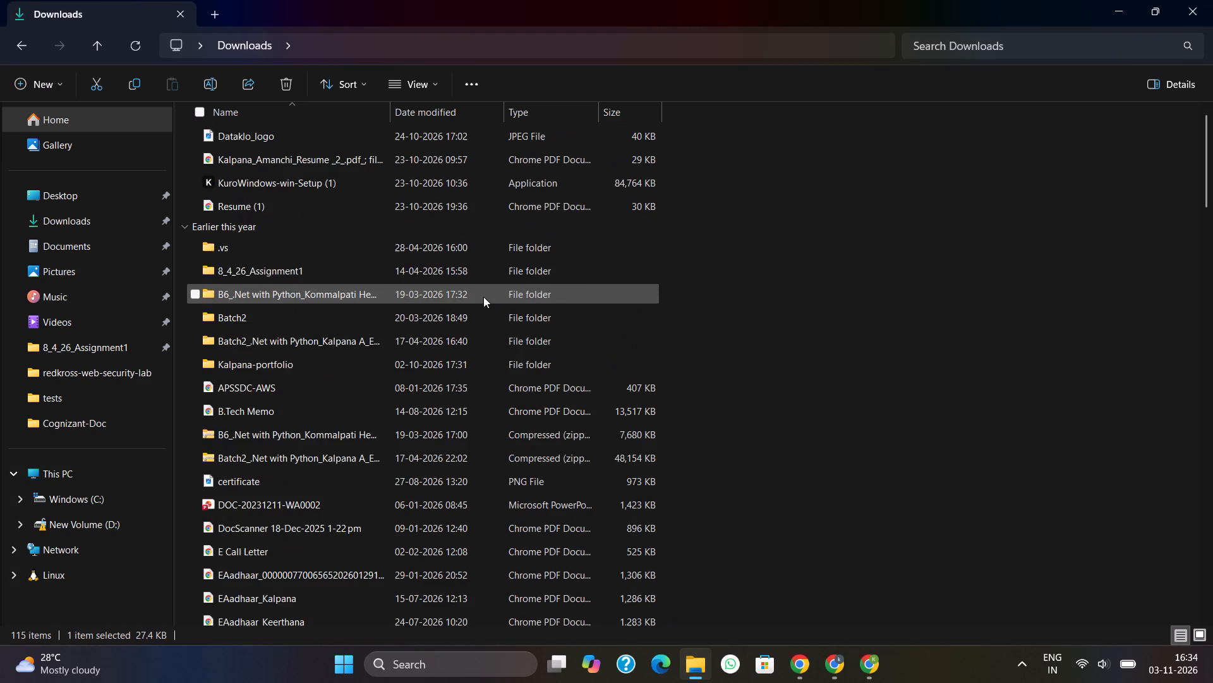
pyautogui.scroll(1, 483, 297)
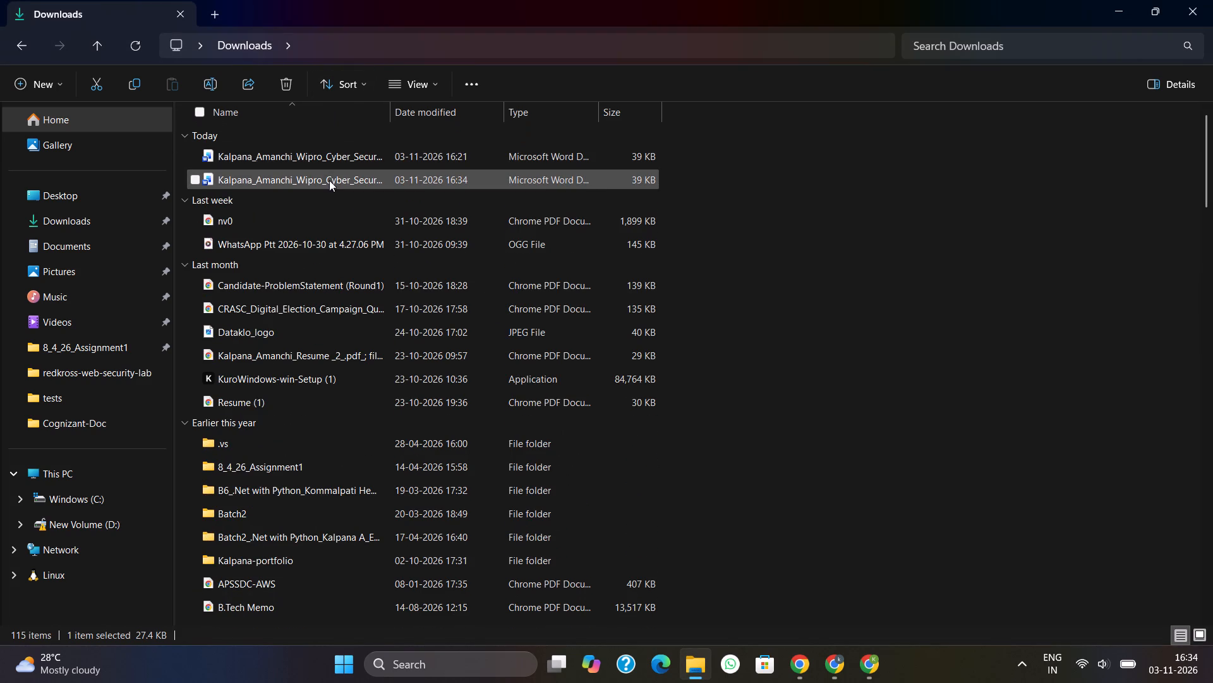
pyautogui.click(329, 180)
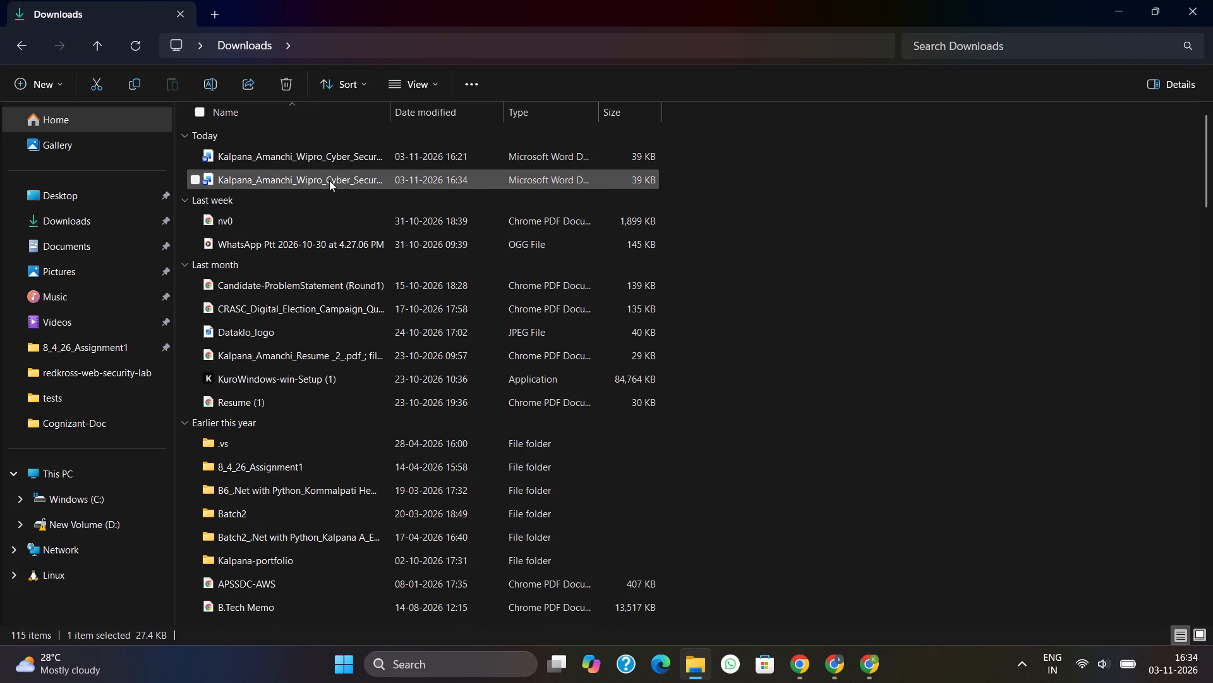
pyautogui.click(329, 180)
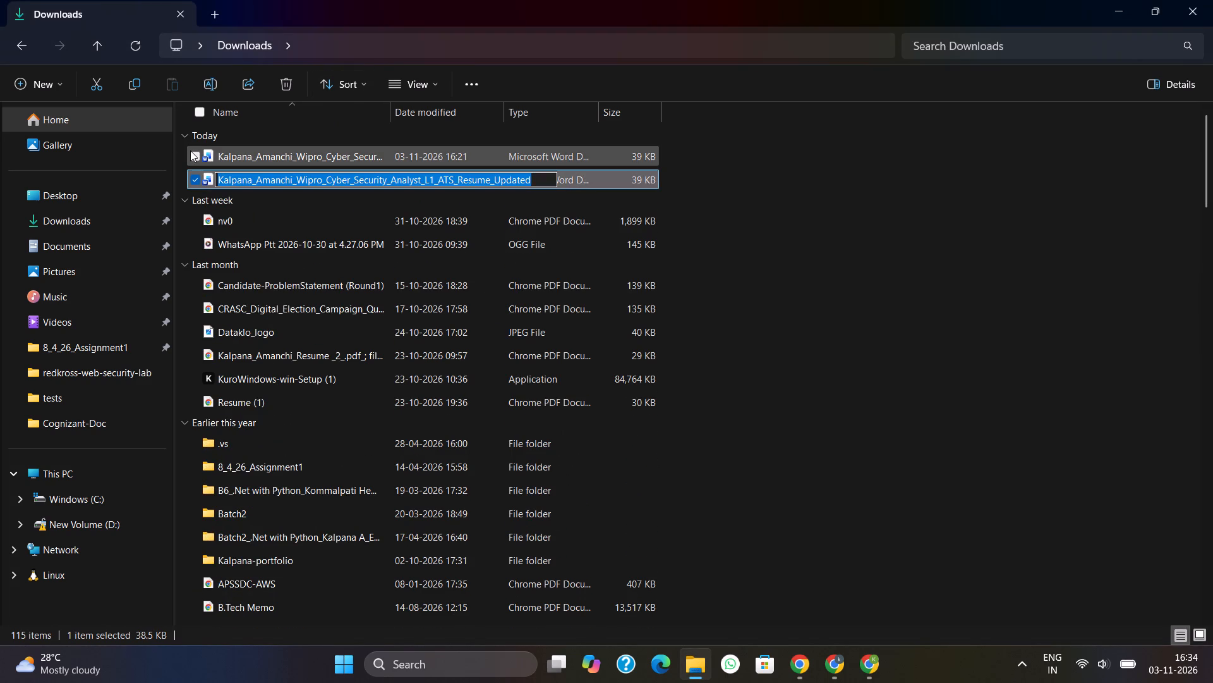
pyautogui.click(190, 151)
pyautogui.click(192, 184)
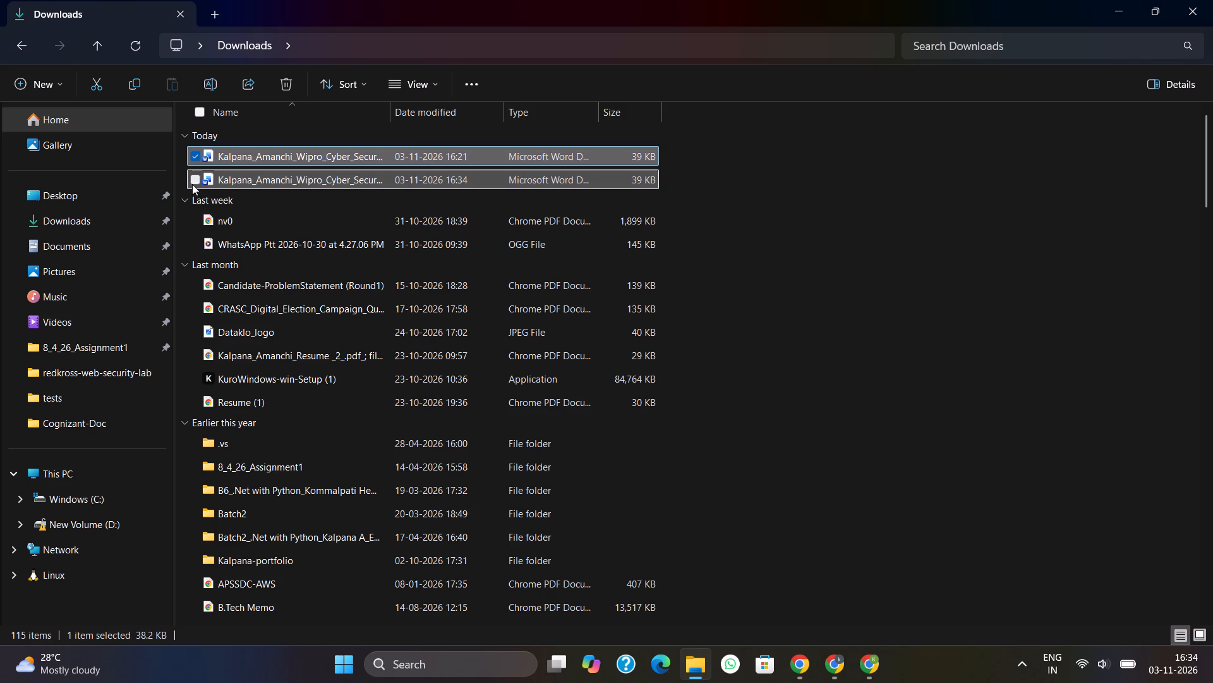
pyautogui.click(287, 89)
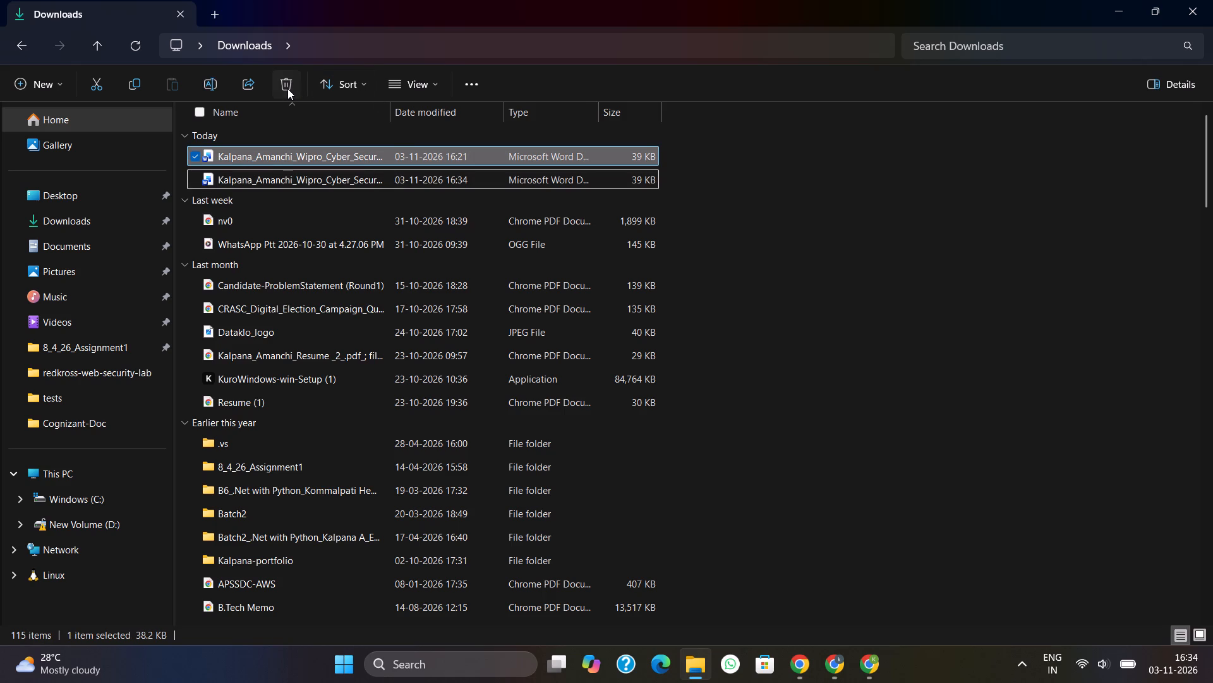
# Open the updated Wipro ATS resume from Downloads in a maximized Word window and enable editing.
pyautogui.doubleClick(275, 149)
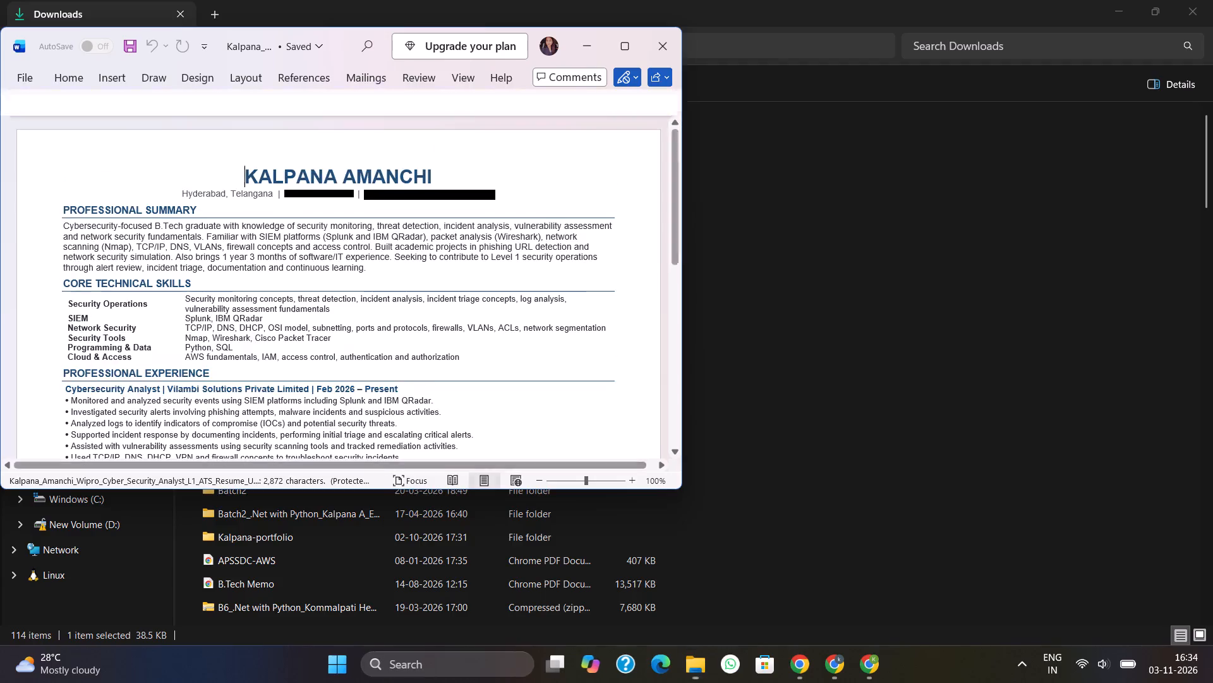
pyautogui.click(629, 30)
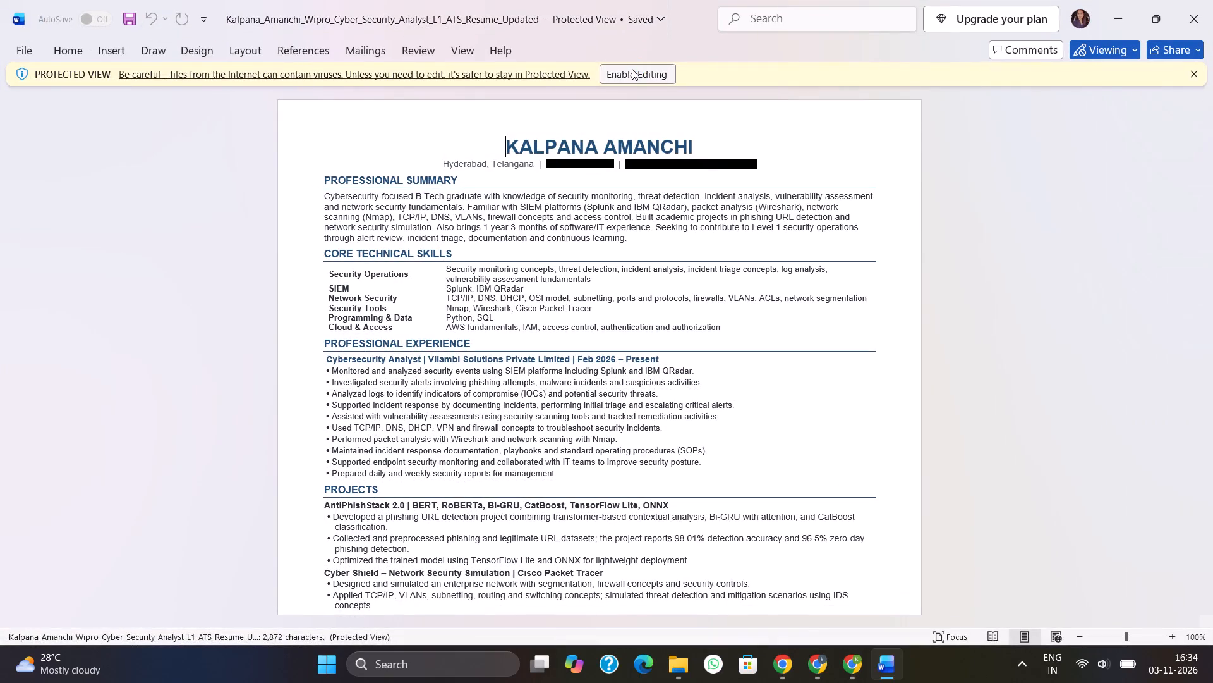
pyautogui.click(632, 69)
# Delete the footer text "Wipro | Cyber Security Analyst L1" from the resume and save the document.
pyautogui.scroll(-7, 632, 69)
pyautogui.scroll(-2, 556, 313)
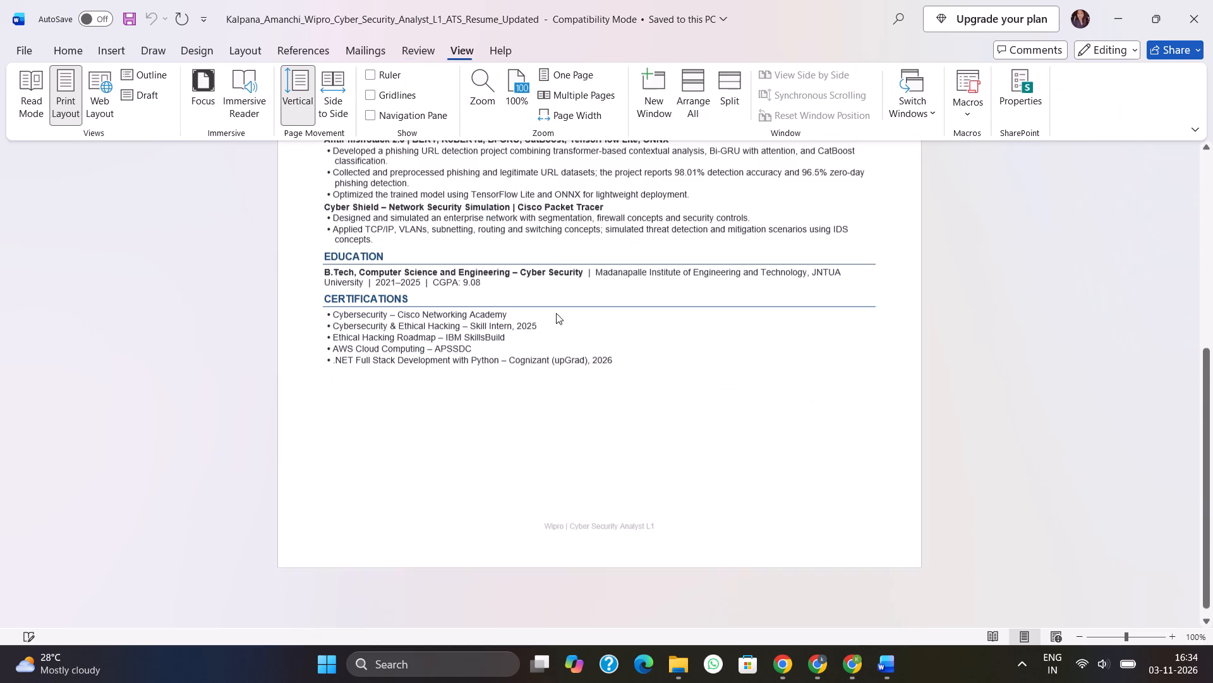
pyautogui.scroll(-1, 556, 313)
pyautogui.tripleClick(629, 565)
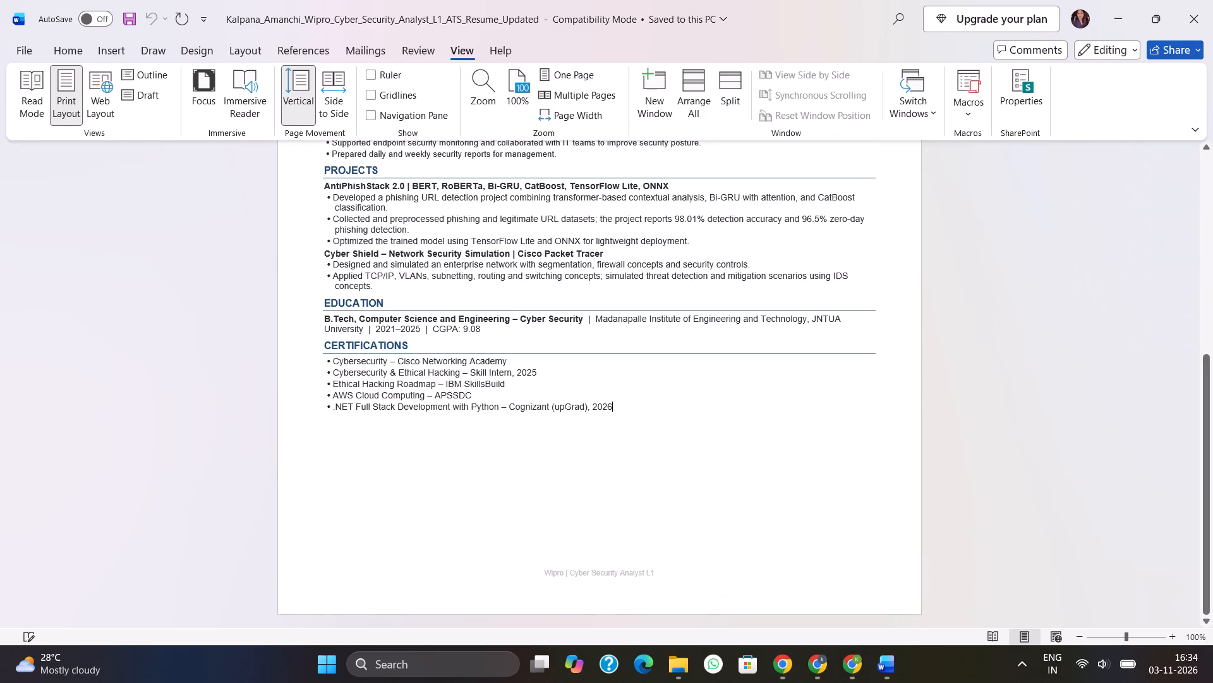
pyautogui.click(629, 565)
pyautogui.doubleClick(651, 566)
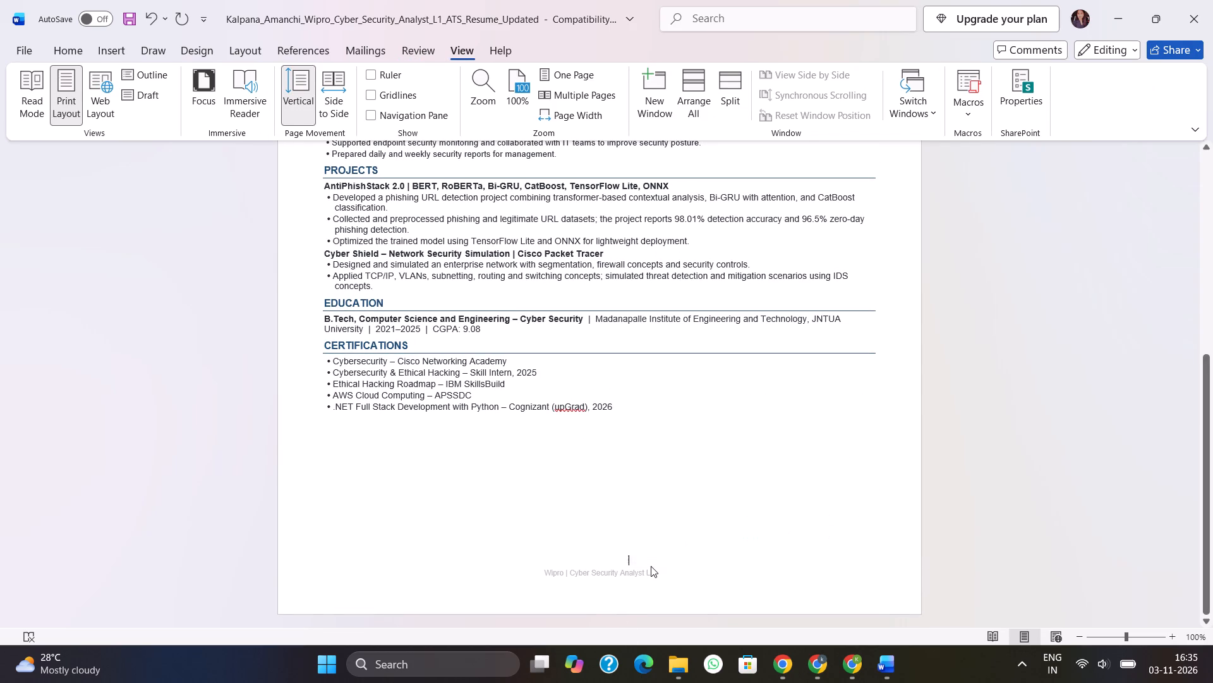
pyautogui.click(664, 570)
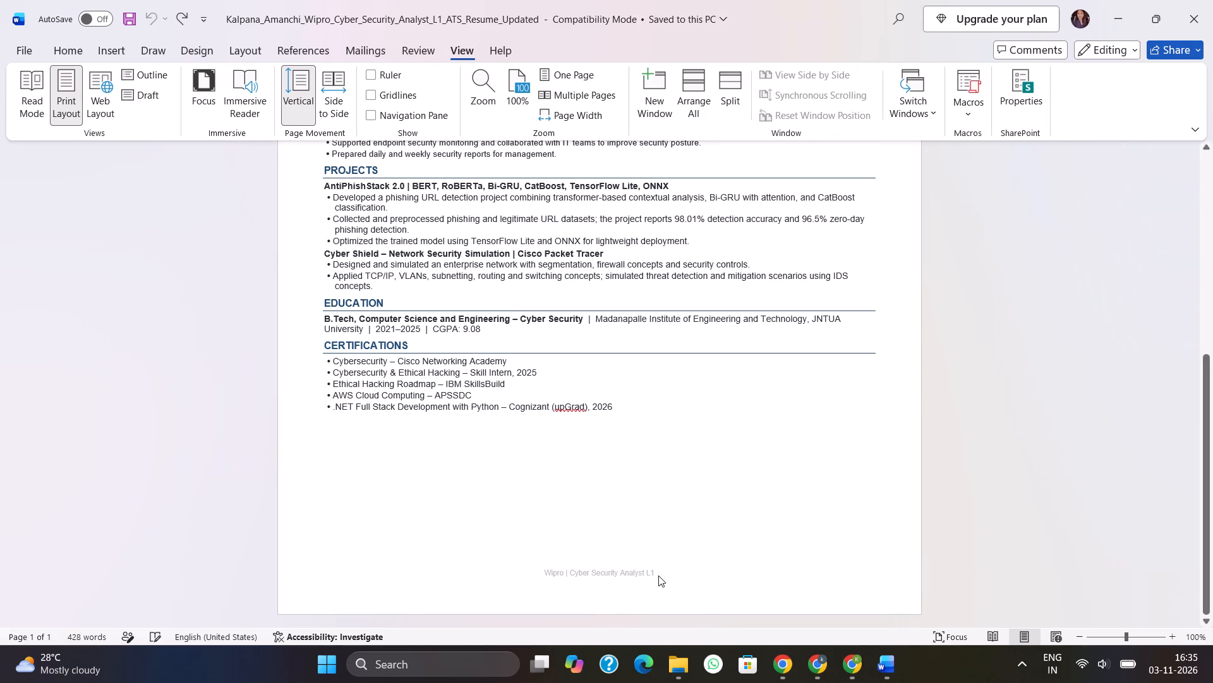
pyautogui.click(658, 575)
pyautogui.tripleClick(609, 573)
pyautogui.press('BackSpace')
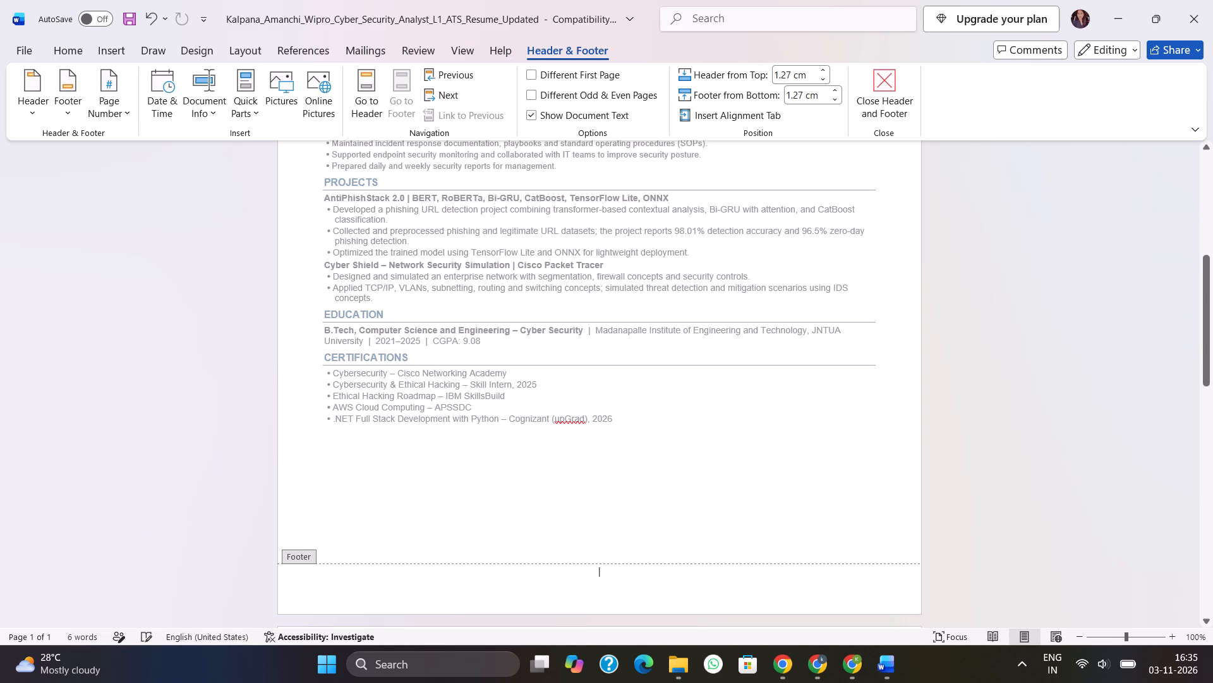
pyautogui.hotkey('ctrl', 's')
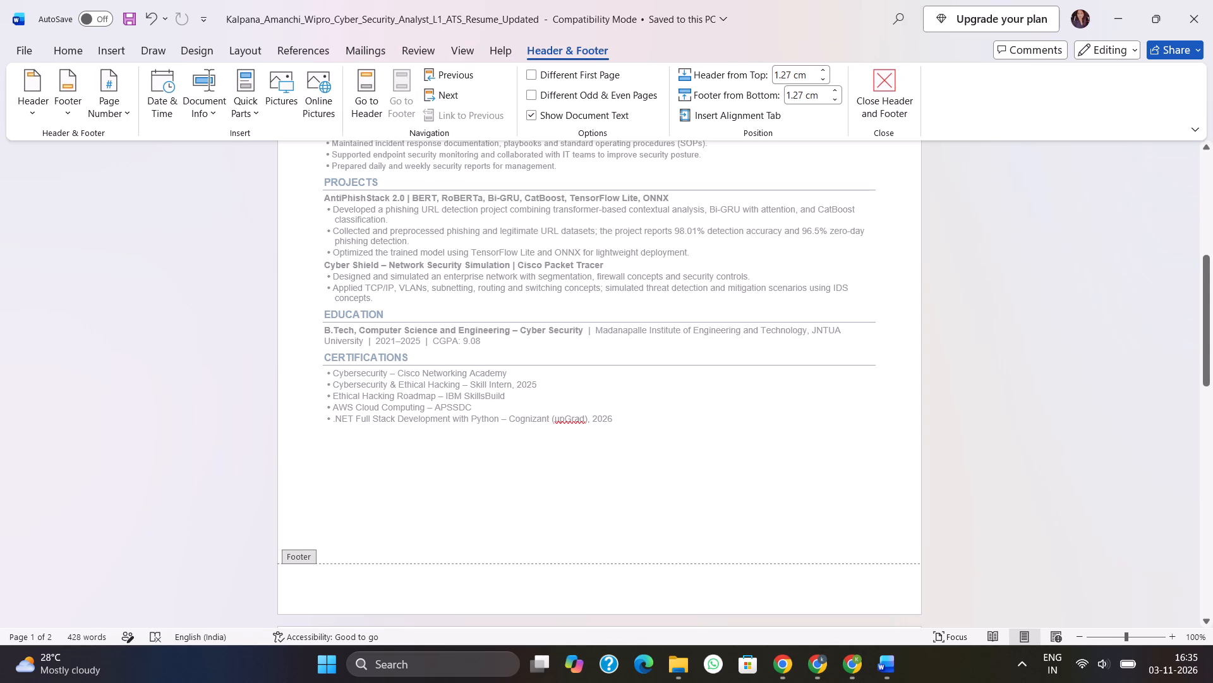
# Save a copy of the resume in Downloads as a Word document, shortening the file name to the candidate's name followed by "_Wipro".
pyautogui.click(23, 47)
pyautogui.click(57, 288)
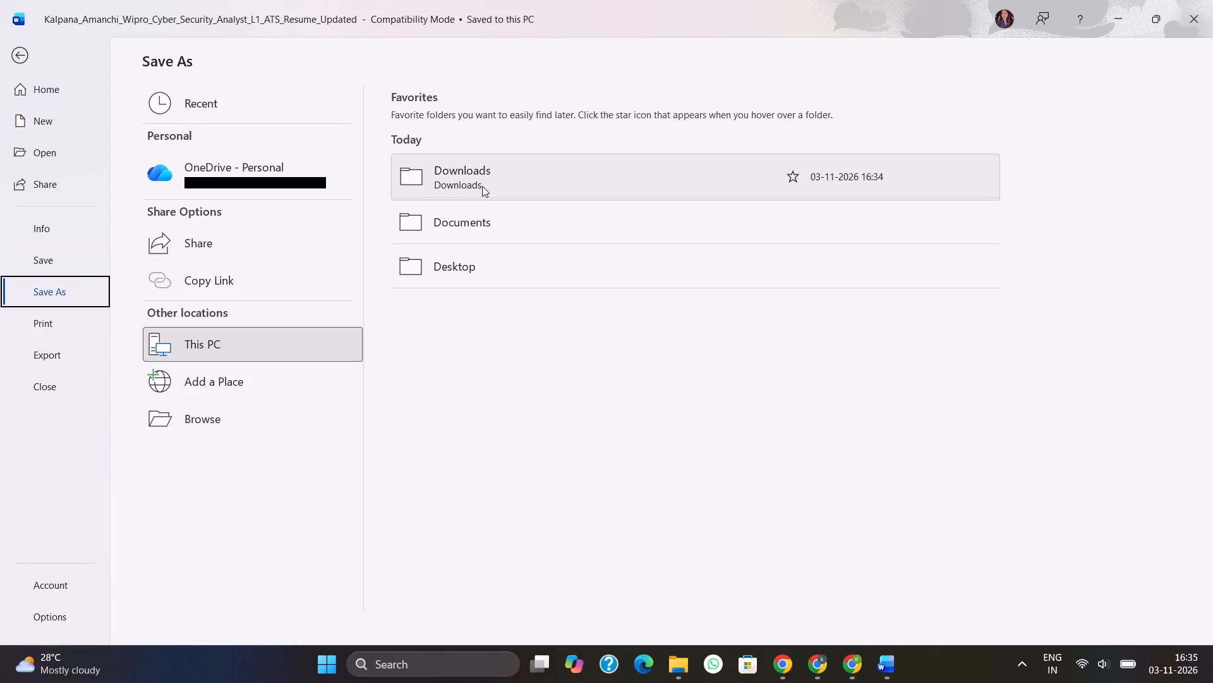
pyautogui.click(482, 186)
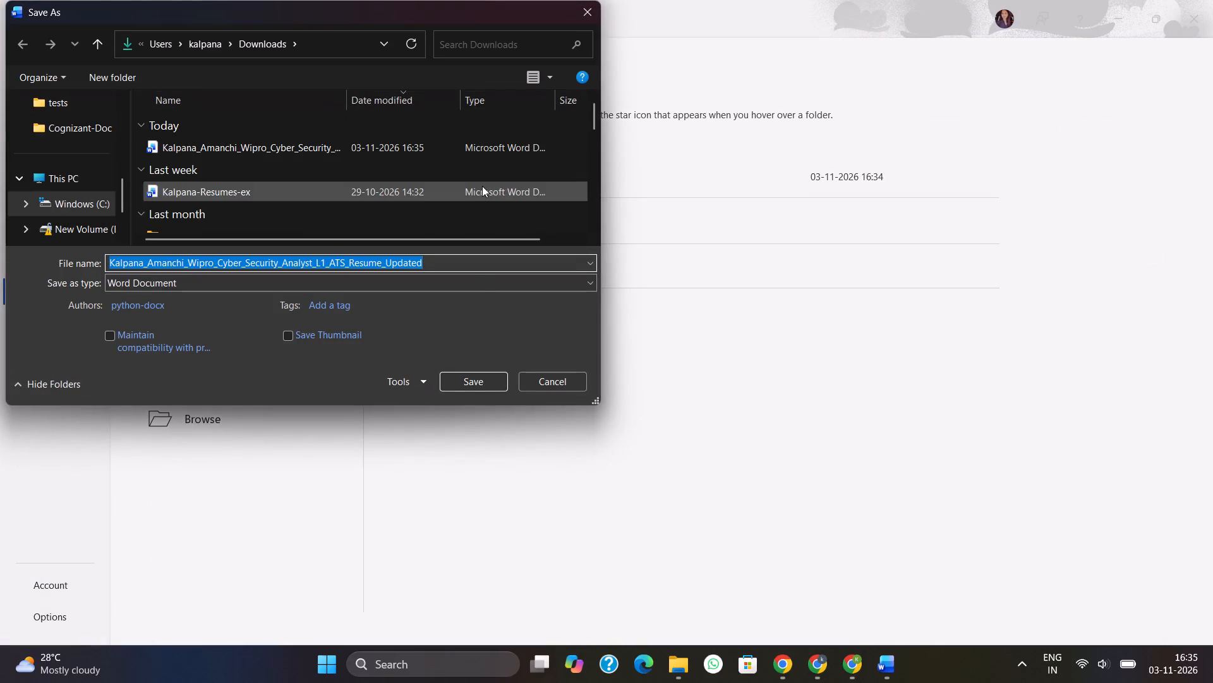
pyautogui.click(469, 259)
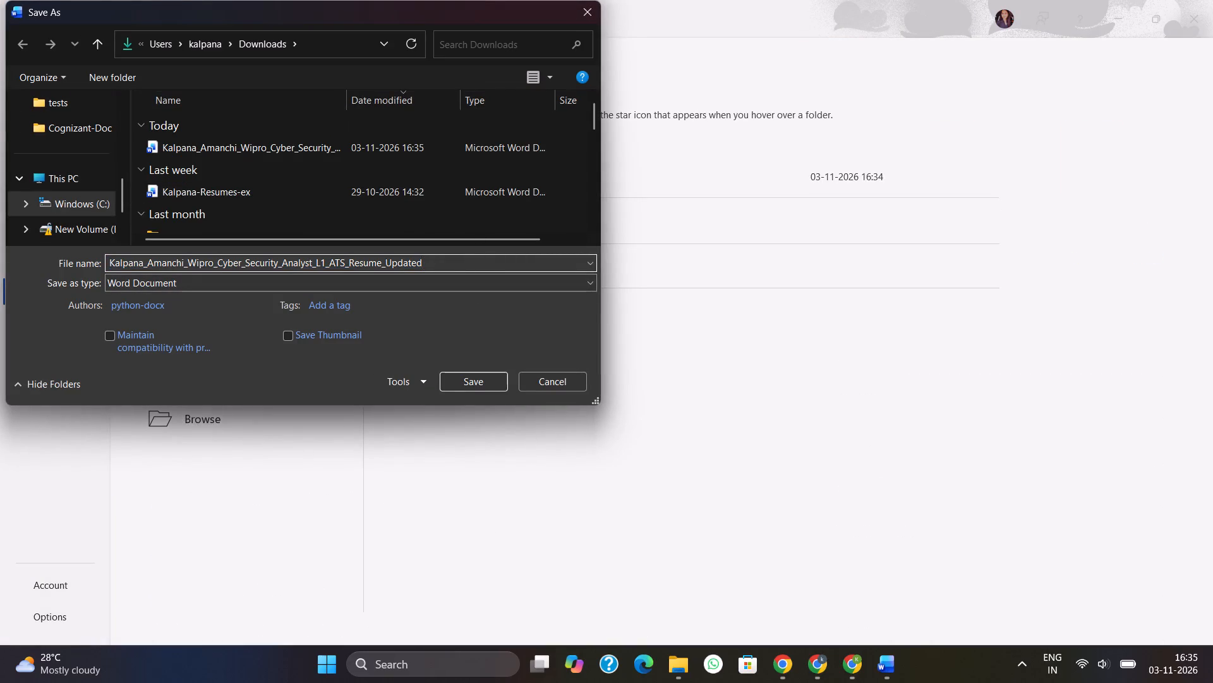
pyautogui.press('BackSpace')
pyautogui.press('BackSpace')
pyautogui.press('BackSpace')
pyautogui.press('BackSpace')
pyautogui.press('BackSpace')
pyautogui.press('BackSpace')
pyautogui.press('BackSpace')
pyautogui.press('BackSpace')
pyautogui.press('BackSpace')
pyautogui.press('BackSpace')
pyautogui.press('BackSpace')
pyautogui.press('BackSpace')
pyautogui.press('BackSpace')
pyautogui.press('BackSpace')
pyautogui.press('BackSpace')
pyautogui.press('BackSpace')
pyautogui.press('BackSpace')
pyautogui.press('BackSpace')
pyautogui.press('BackSpace')
pyautogui.press('BackSpace')
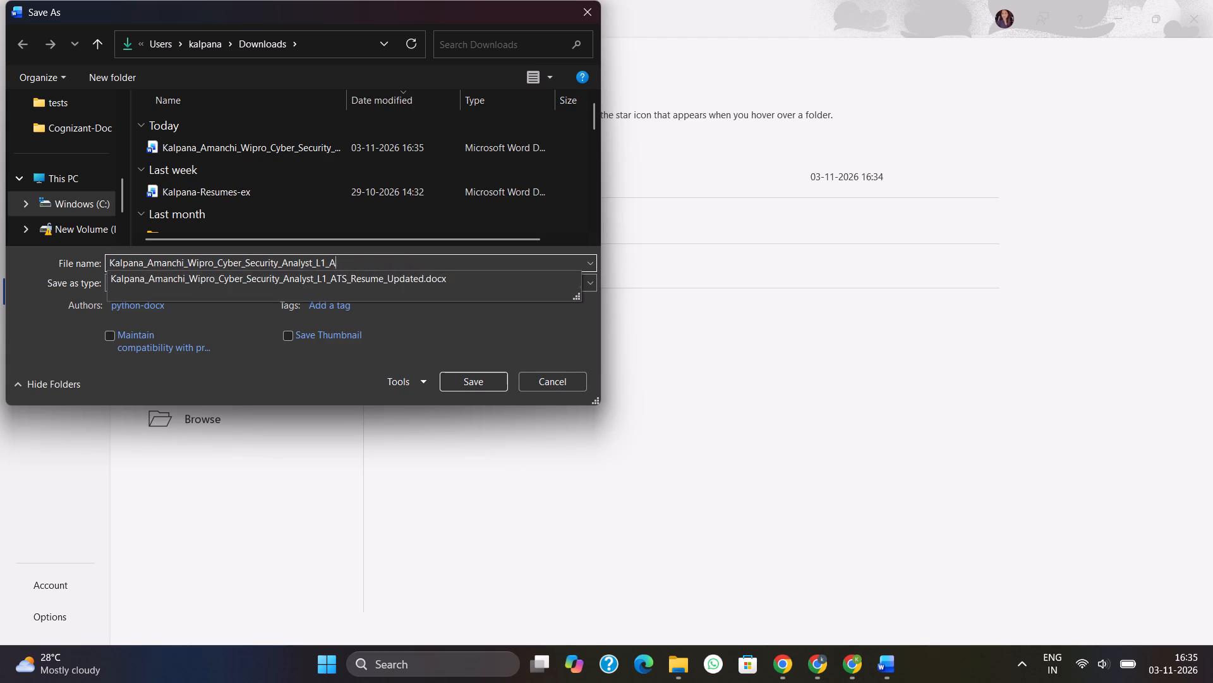
pyautogui.press('BackSpace')
pyautogui.press('BackSpace')
pyautogui.press('BackSpace')
pyautogui.press('BackSpace')
pyautogui.press('BackSpace')
pyautogui.press('BackSpace')
pyautogui.press('BackSpace')
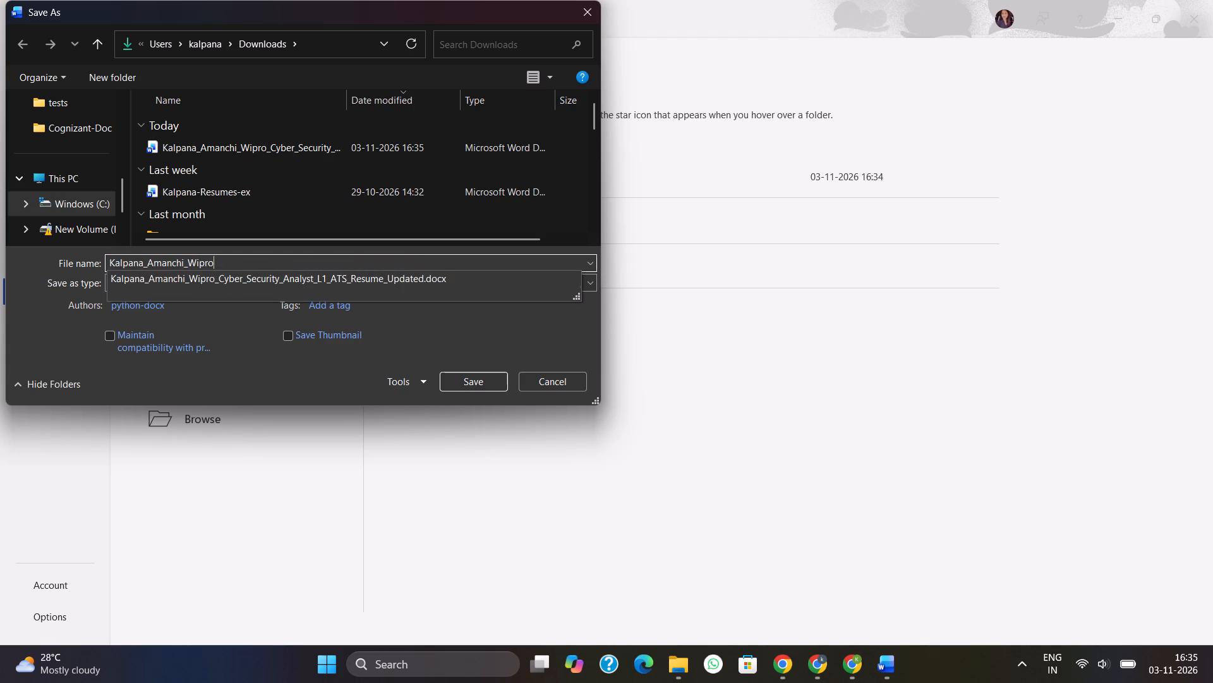
pyautogui.press('BackSpace')
pyautogui.press('BackSpace')
pyautogui.press('BackSpace')
pyautogui.press('BackSpace')
pyautogui.press('BackSpace')
pyautogui.press('BackSpace')
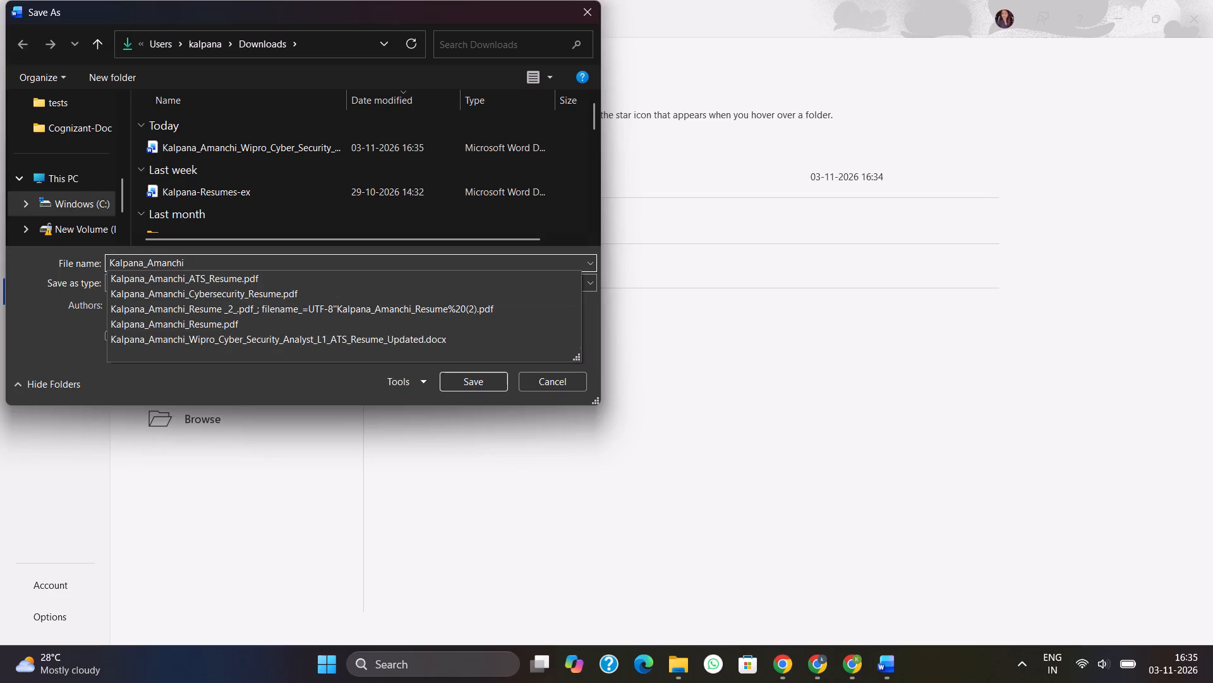
pyautogui.hotkey('shift', '_')
pyautogui.write('Wipro')
pyautogui.press('Return')
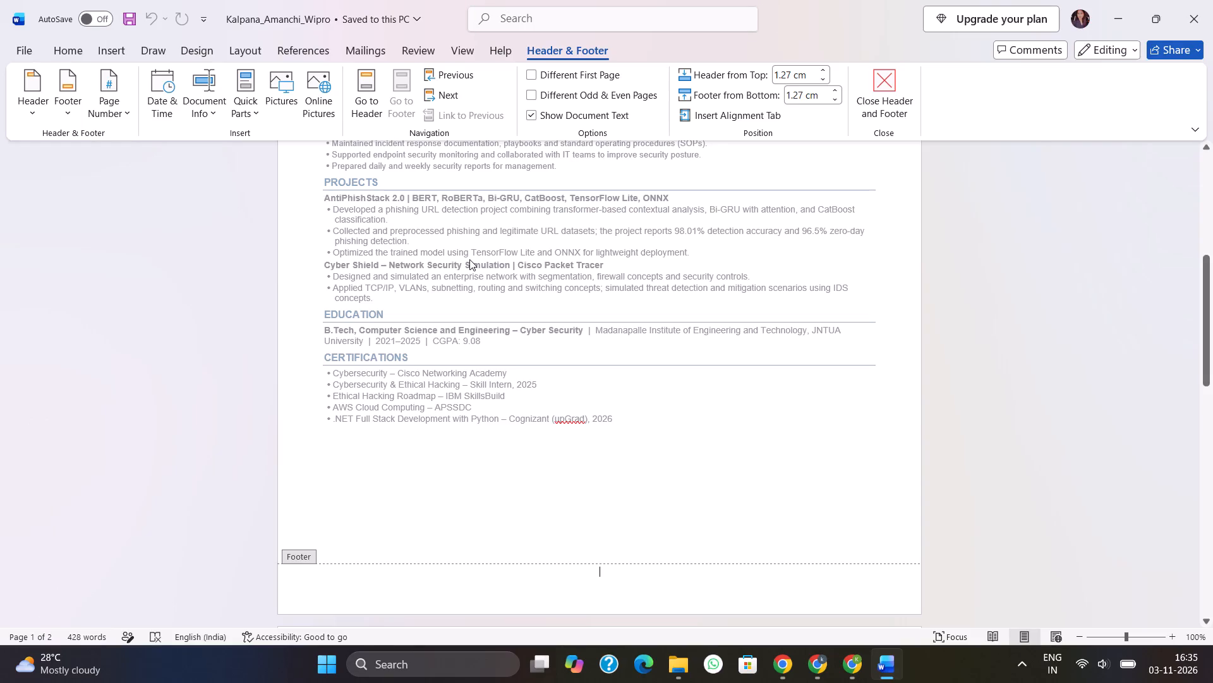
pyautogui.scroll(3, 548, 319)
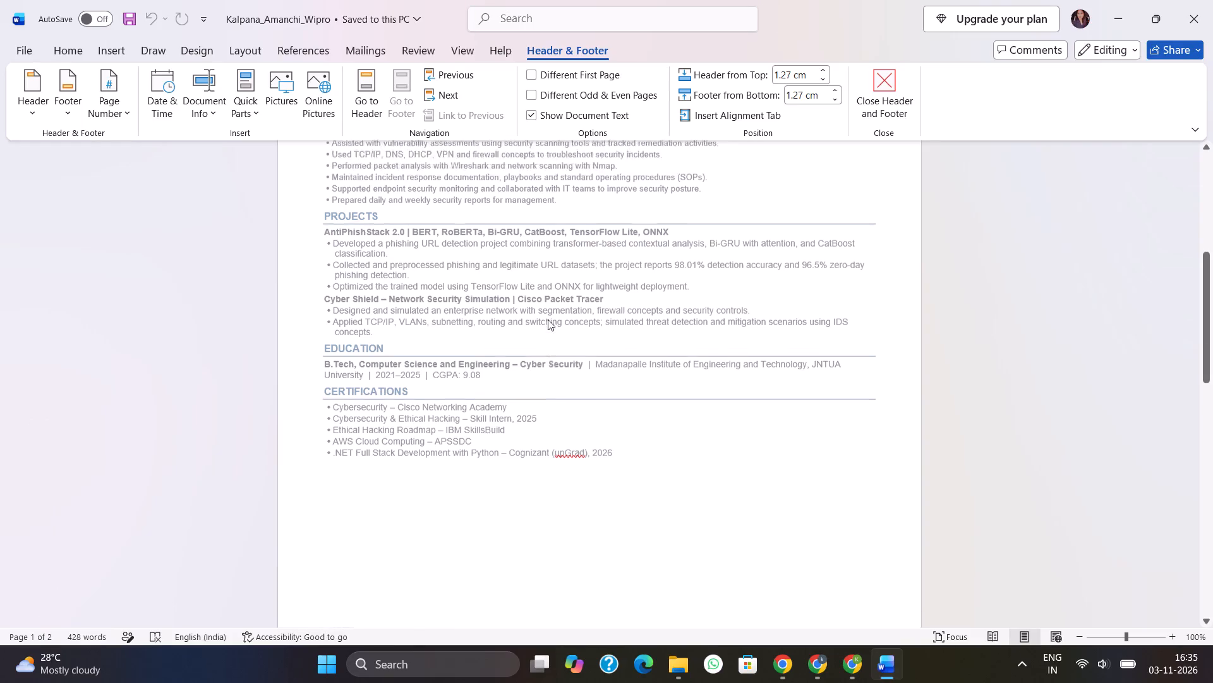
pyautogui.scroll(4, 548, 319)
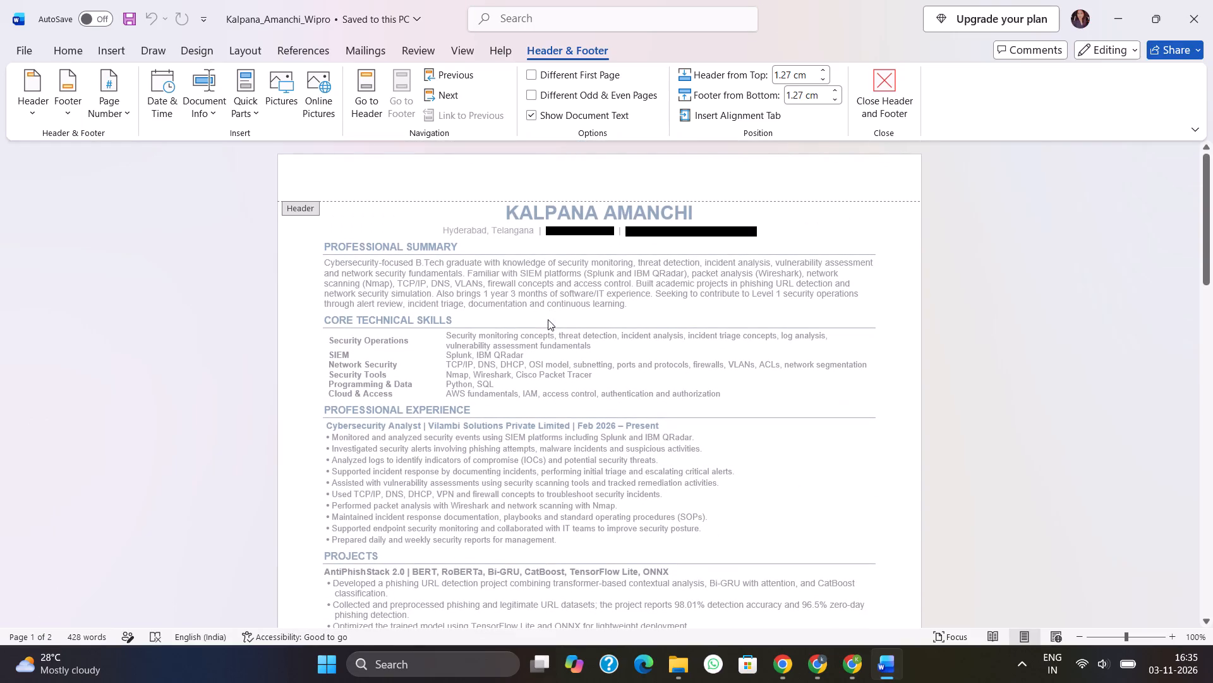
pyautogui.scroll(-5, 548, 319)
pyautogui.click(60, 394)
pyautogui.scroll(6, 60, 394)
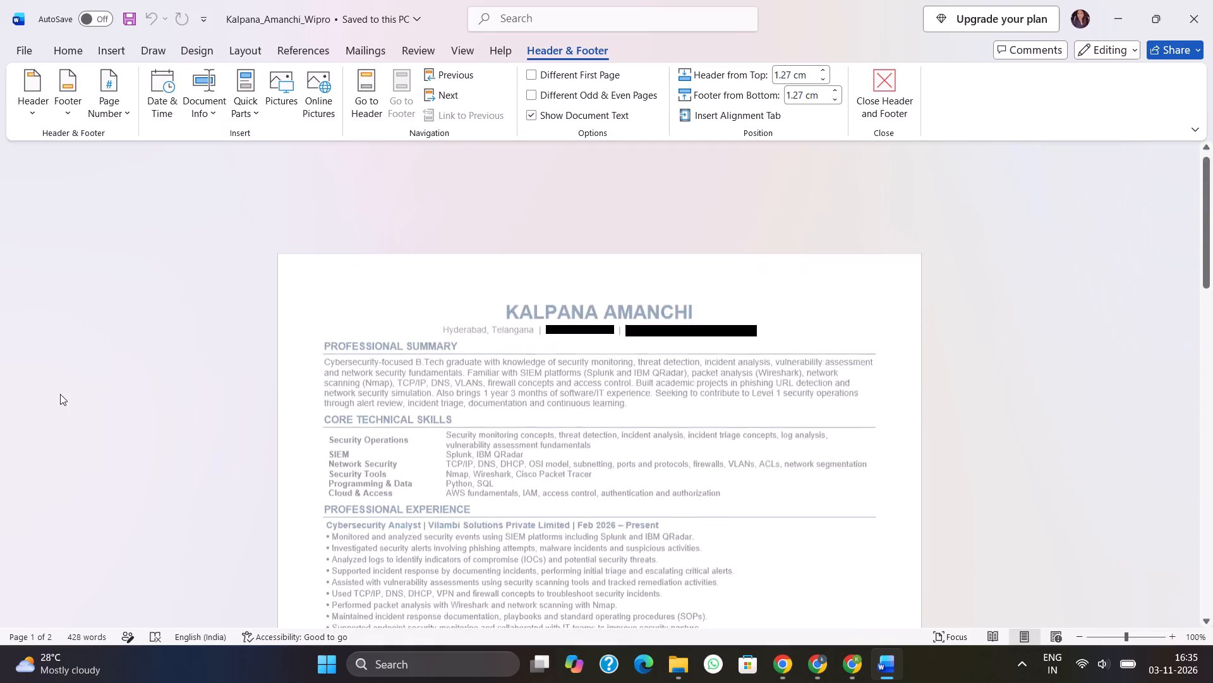
# Save the resume as a PDF in Downloads under the same file name and look through the pages of the published PDF.
pyautogui.click(24, 42)
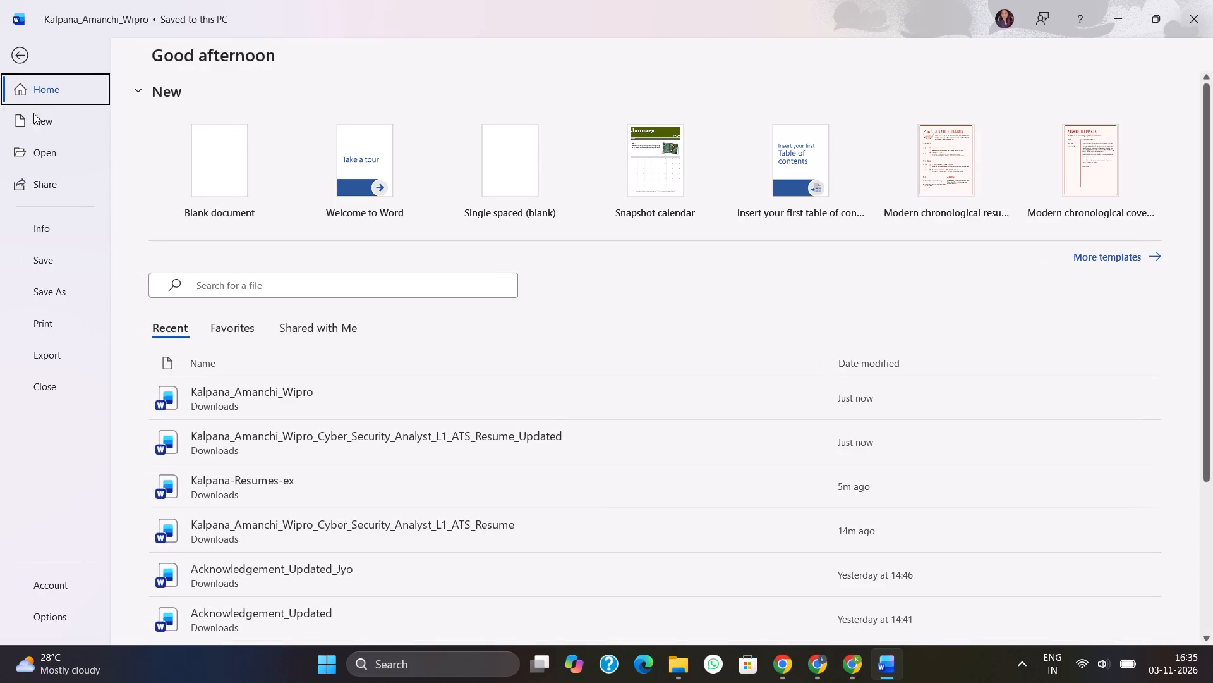
pyautogui.click(35, 285)
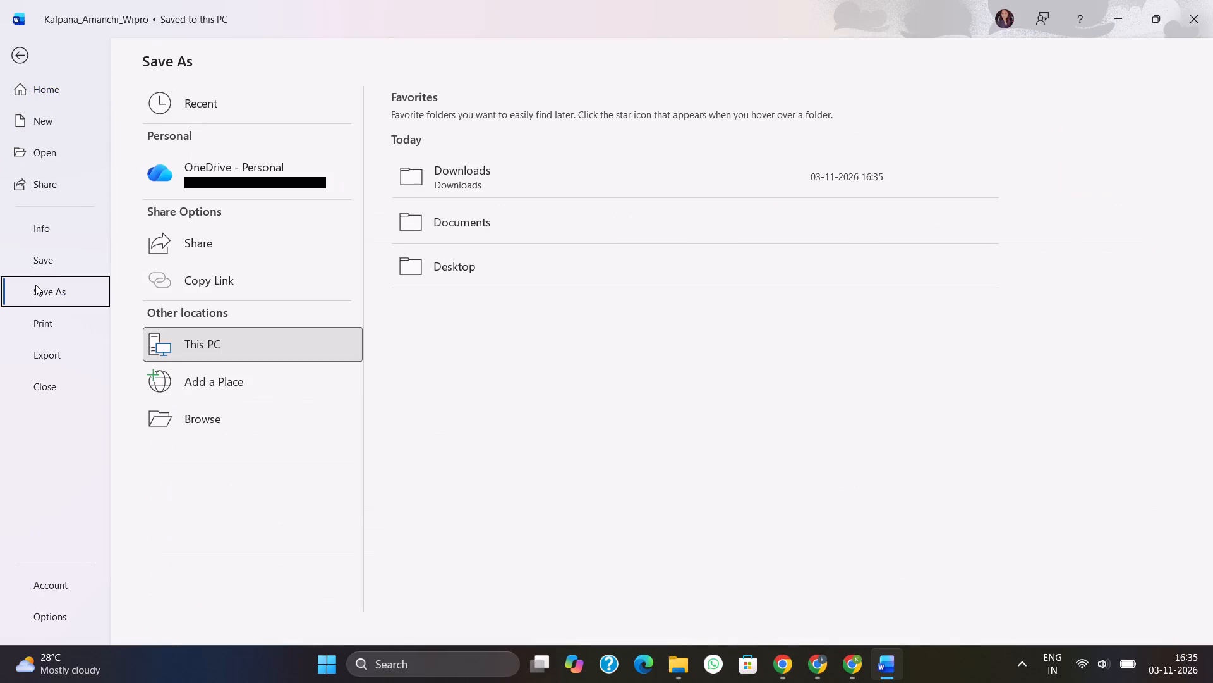
pyautogui.doubleClick(449, 159)
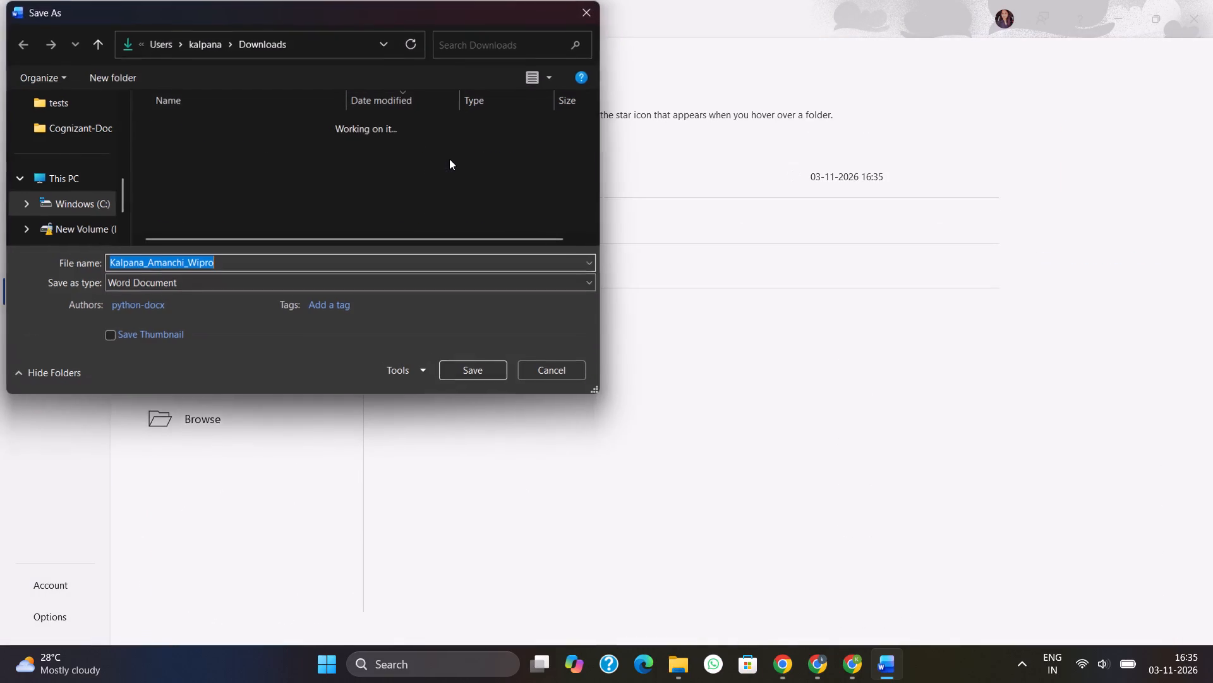
pyautogui.click(290, 282)
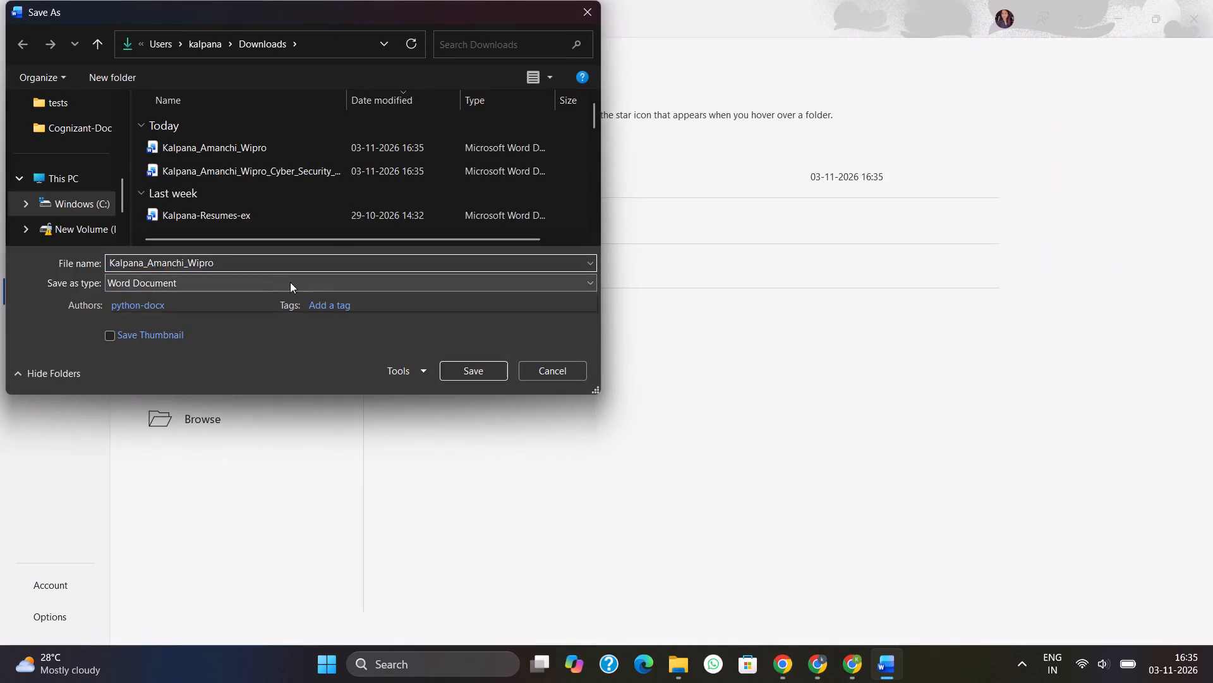
pyautogui.click(227, 371)
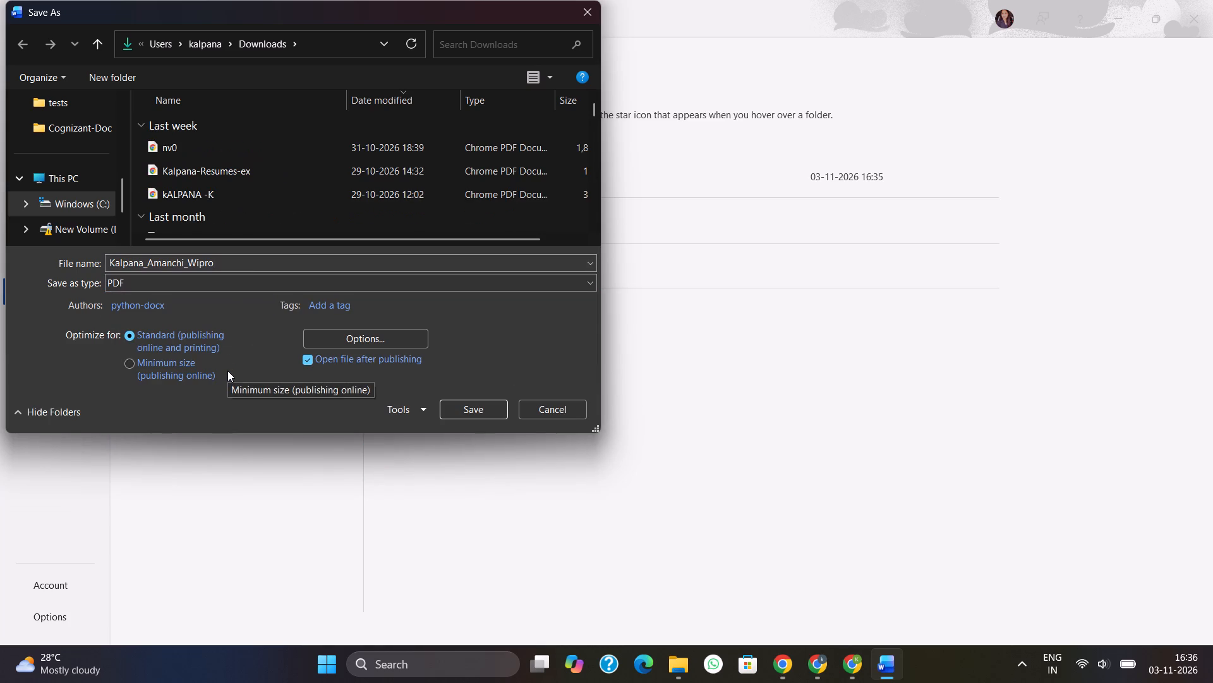
pyautogui.click(479, 409)
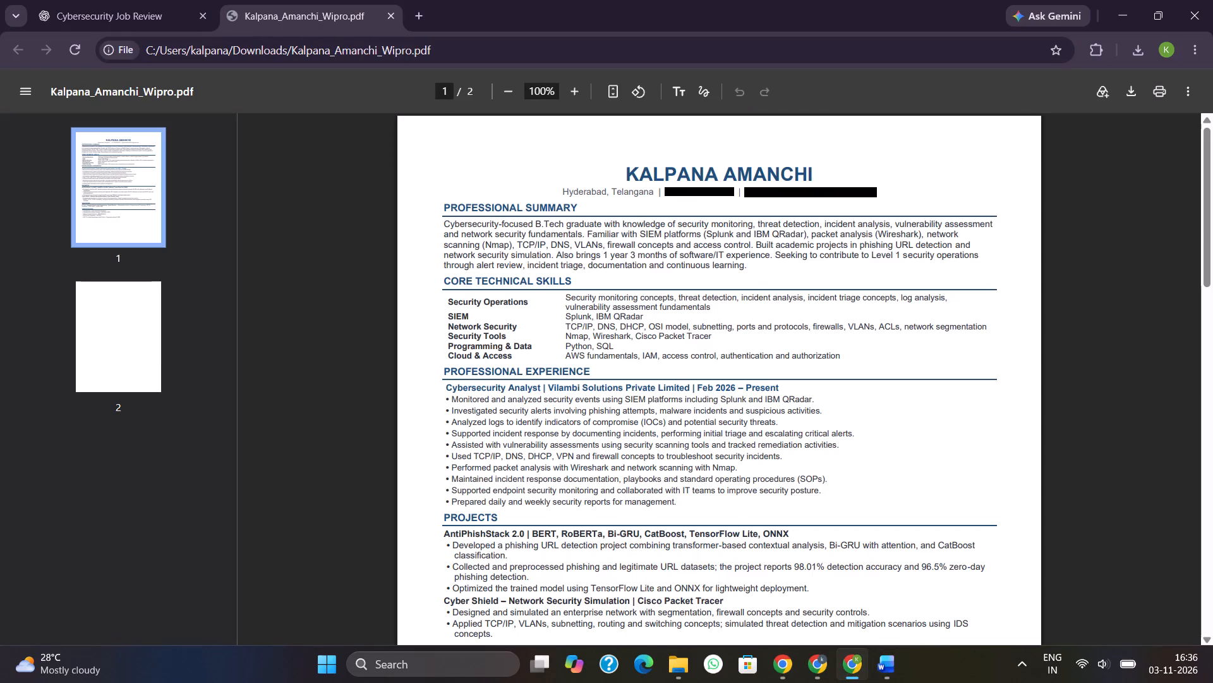
pyautogui.scroll(-7, 694, 346)
pyautogui.scroll(6, 694, 346)
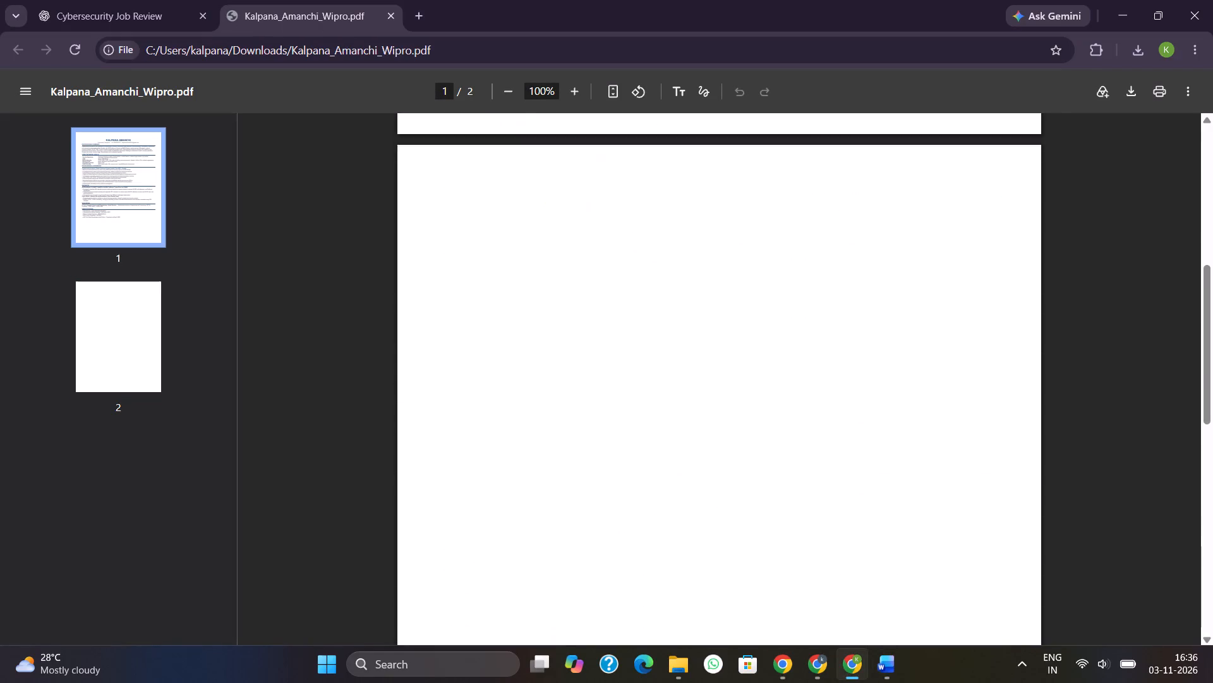
# Switch back to Word, leave header and footer editing, and try to delete the blank second page after the Certifications section.
pyautogui.click(906, 668)
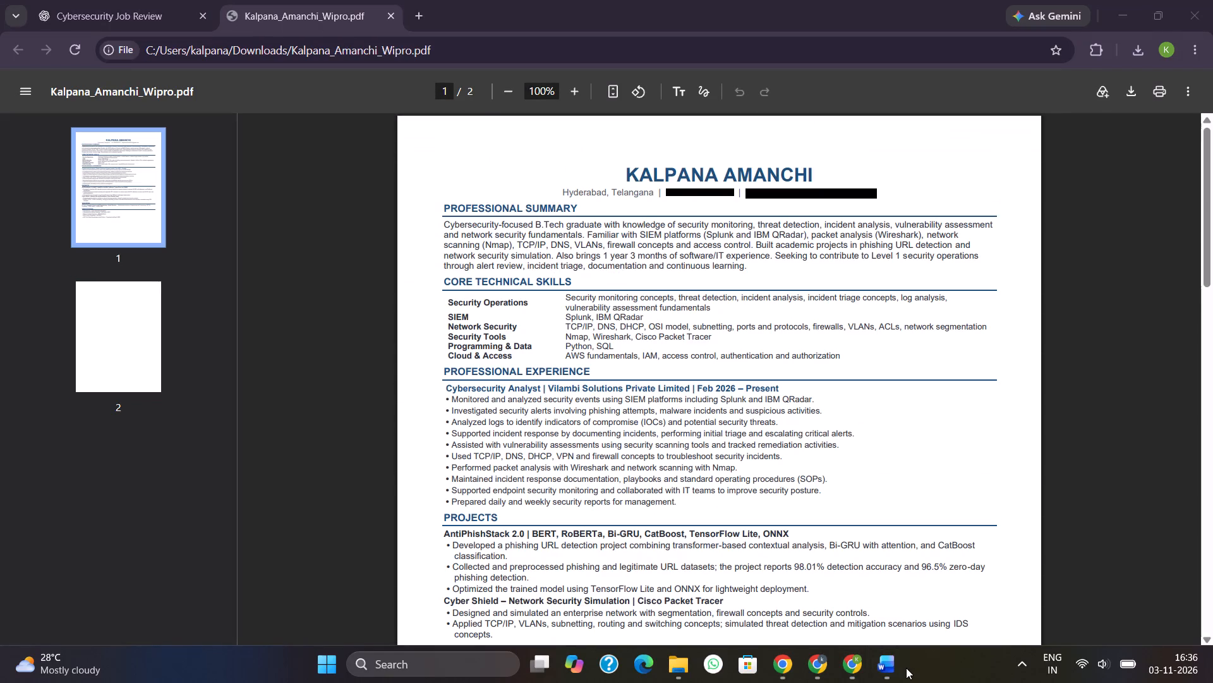
pyautogui.click(898, 665)
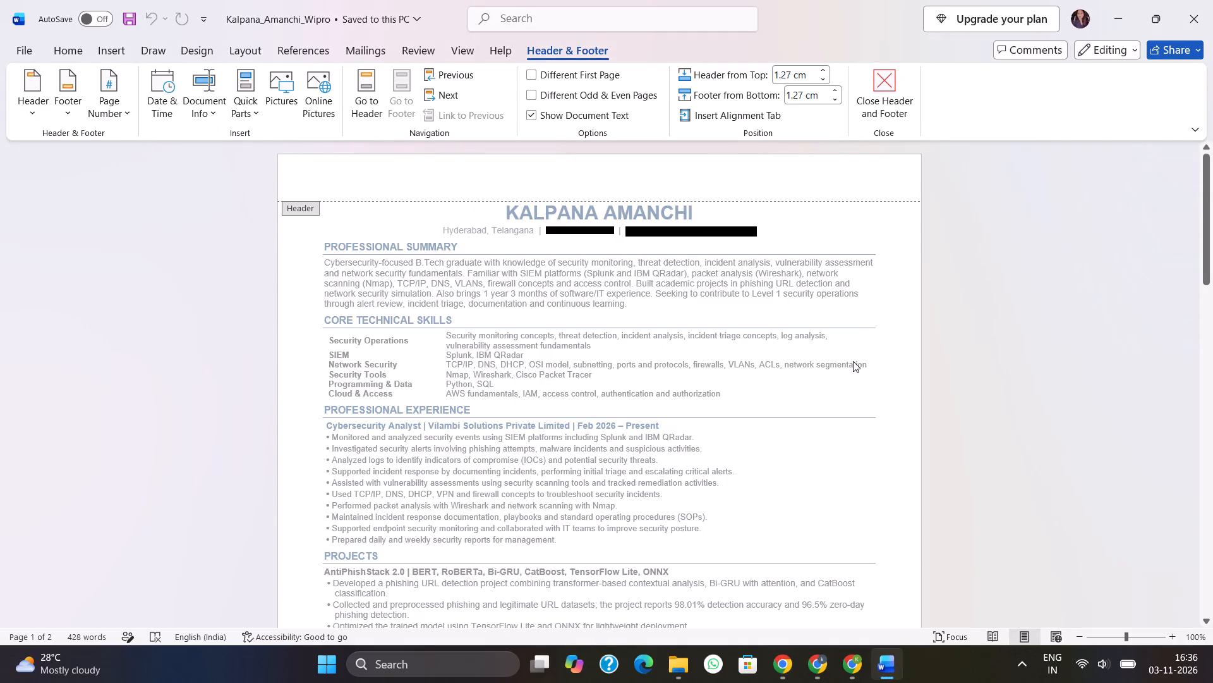
pyautogui.press('Escape')
pyautogui.scroll(-3, 585, 433)
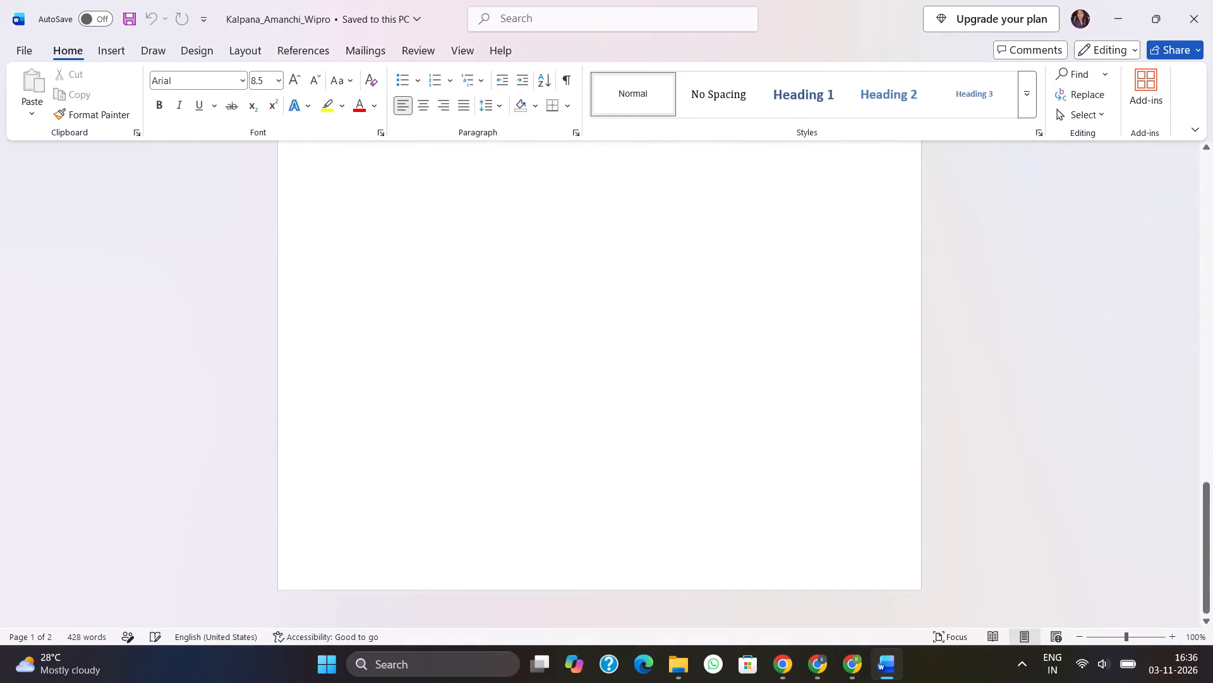
pyautogui.click(588, 410)
pyautogui.press('BackSpace')
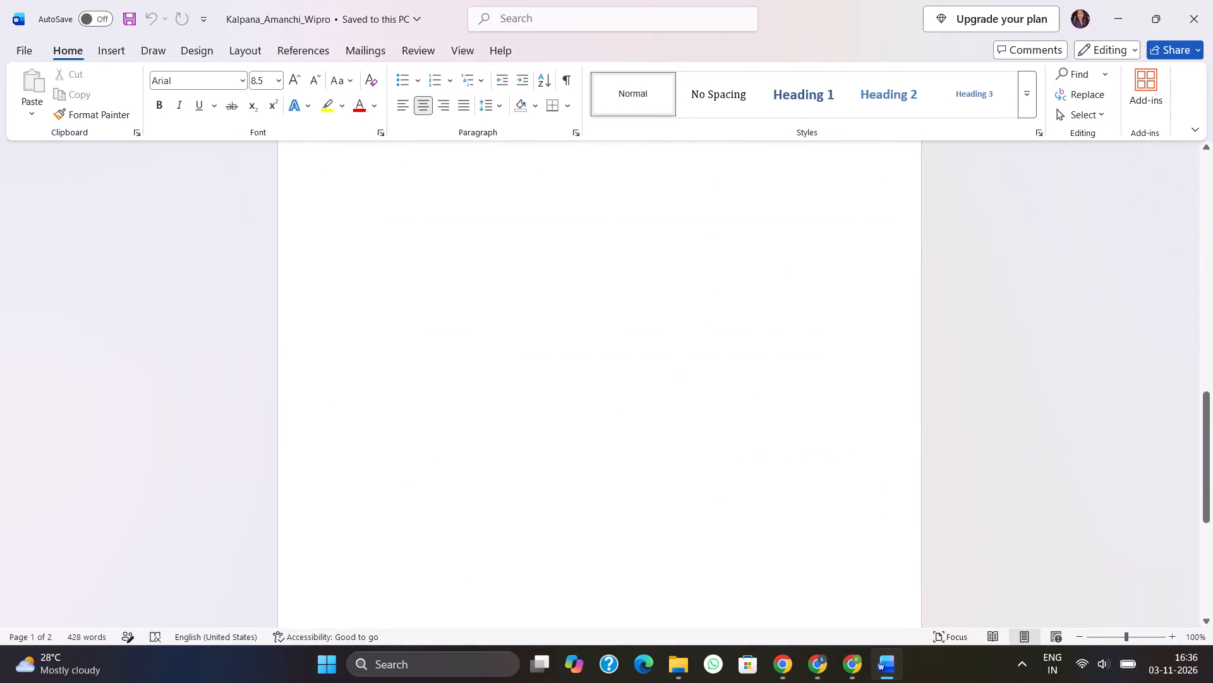
pyautogui.scroll(5, 588, 410)
pyautogui.scroll(-1, 588, 410)
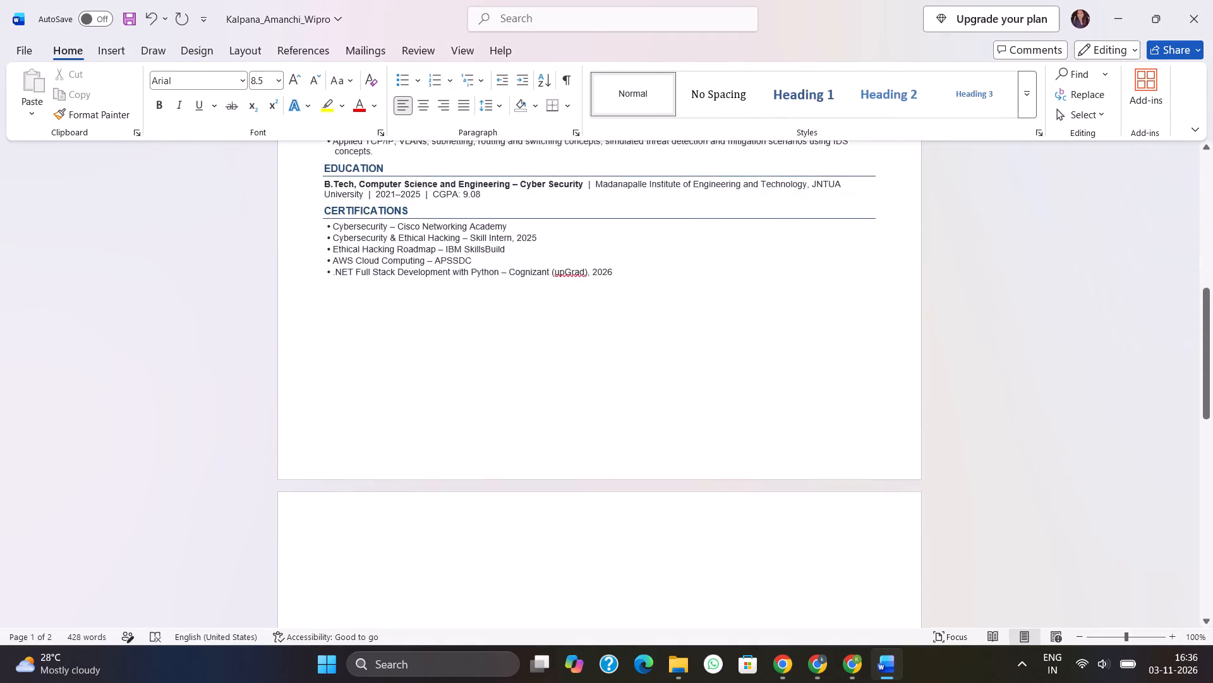
pyautogui.scroll(-1, 588, 410)
pyautogui.scroll(-7, 580, 517)
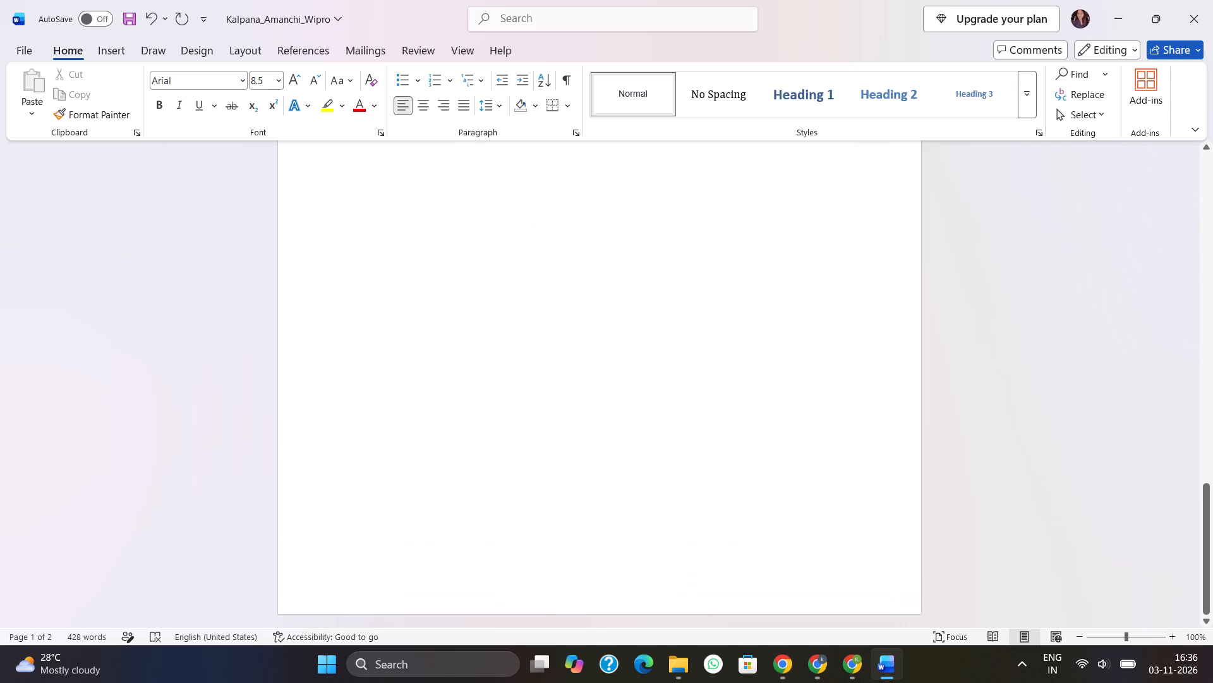
# Delete the empty lines after the last Certifications entry to remove the resume's blank second page.
pyautogui.rightClick(580, 517)
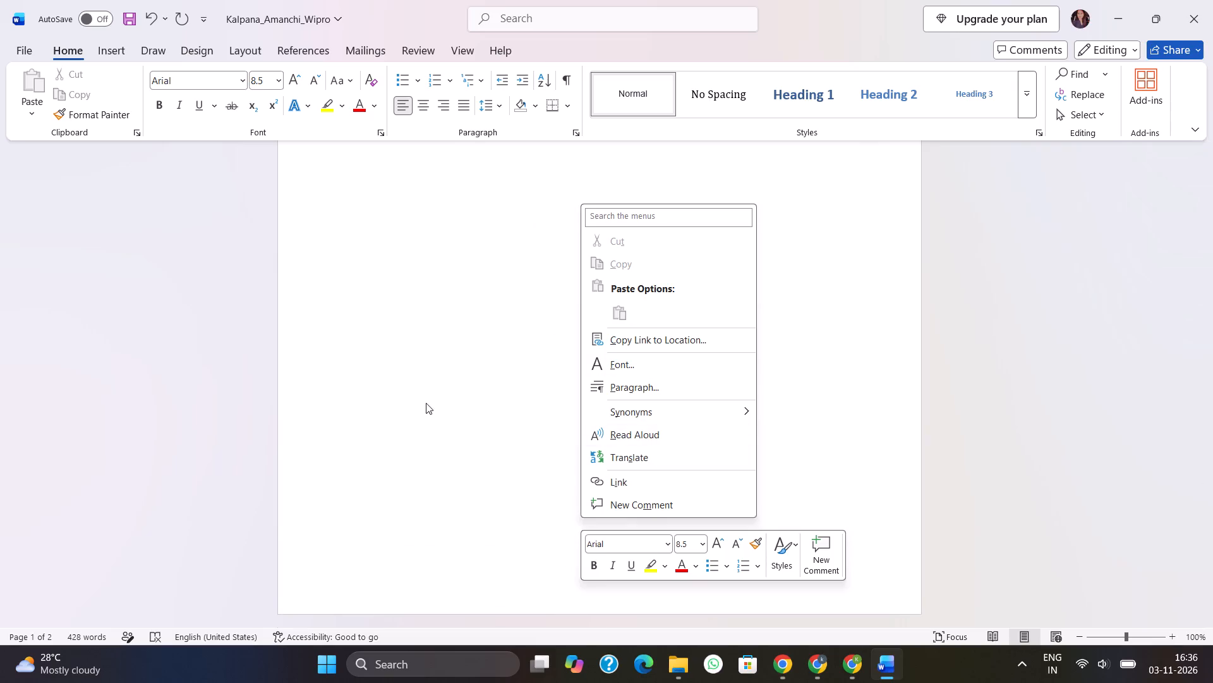
pyautogui.click(426, 403)
pyautogui.scroll(5, 426, 403)
pyautogui.scroll(-3, 426, 403)
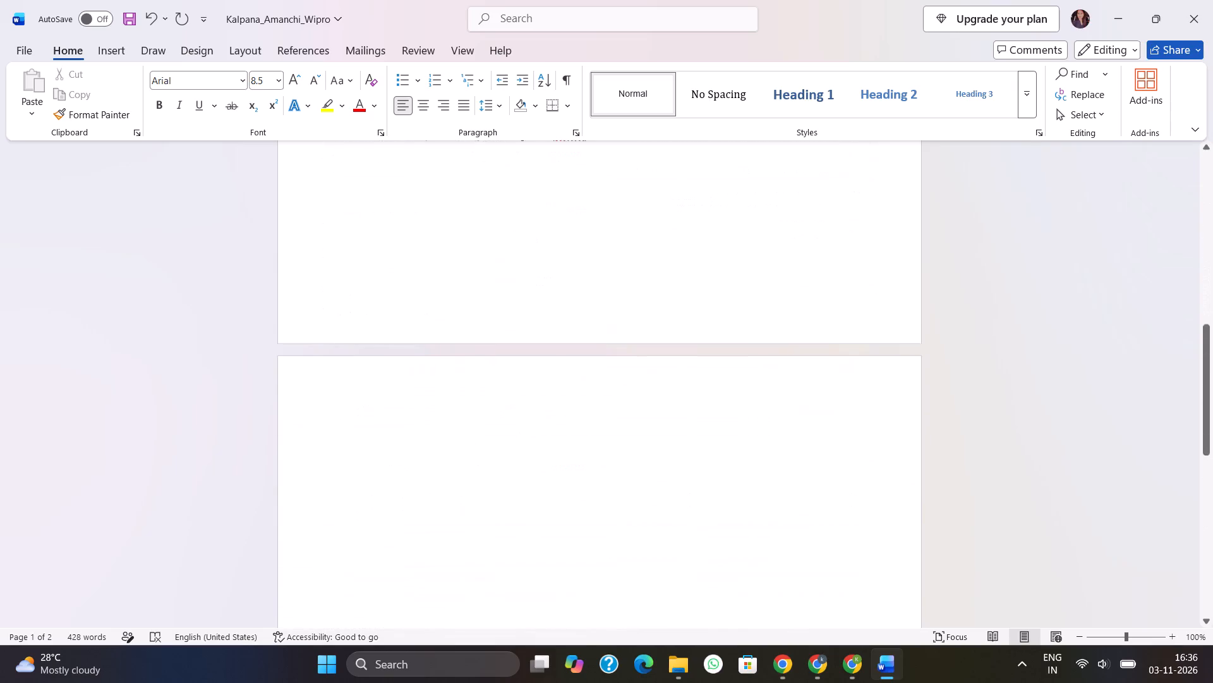
pyautogui.press('BackSpace')
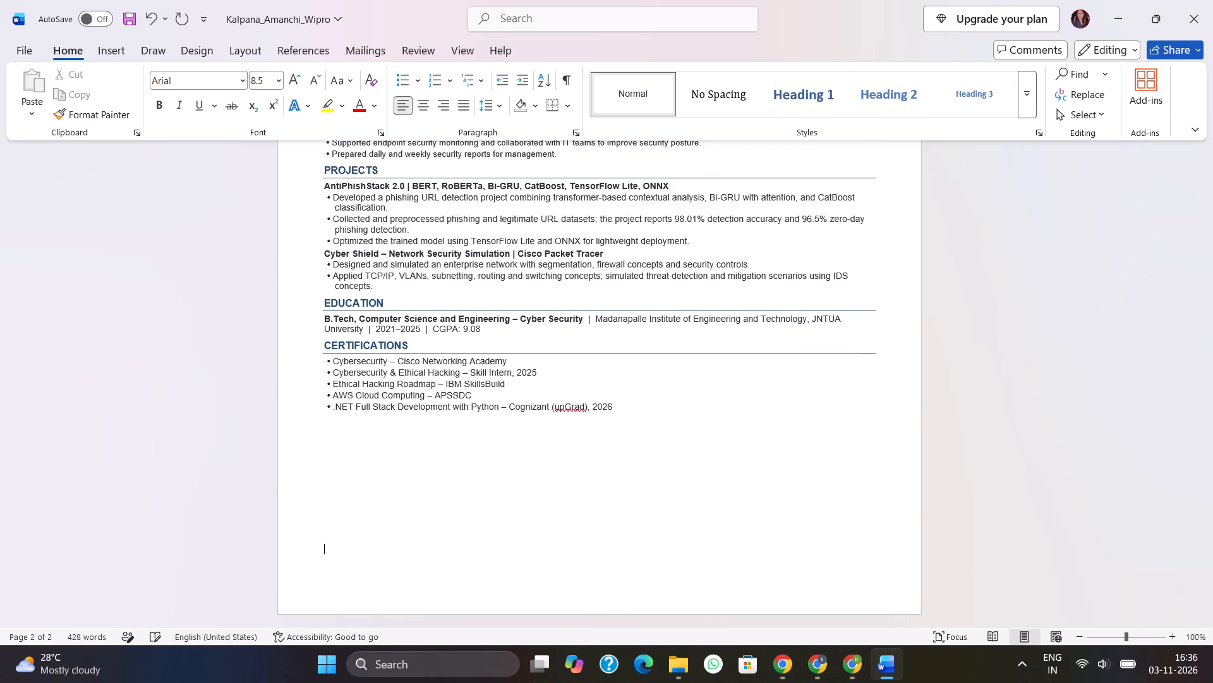
pyautogui.press('BackSpace')
pyautogui.press('BackSpace')
pyautogui.press('BackSpace')
pyautogui.press('BackSpace')
pyautogui.press('BackSpace')
pyautogui.press('BackSpace')
pyautogui.press('BackSpace')
pyautogui.press('BackSpace')
pyautogui.press('BackSpace')
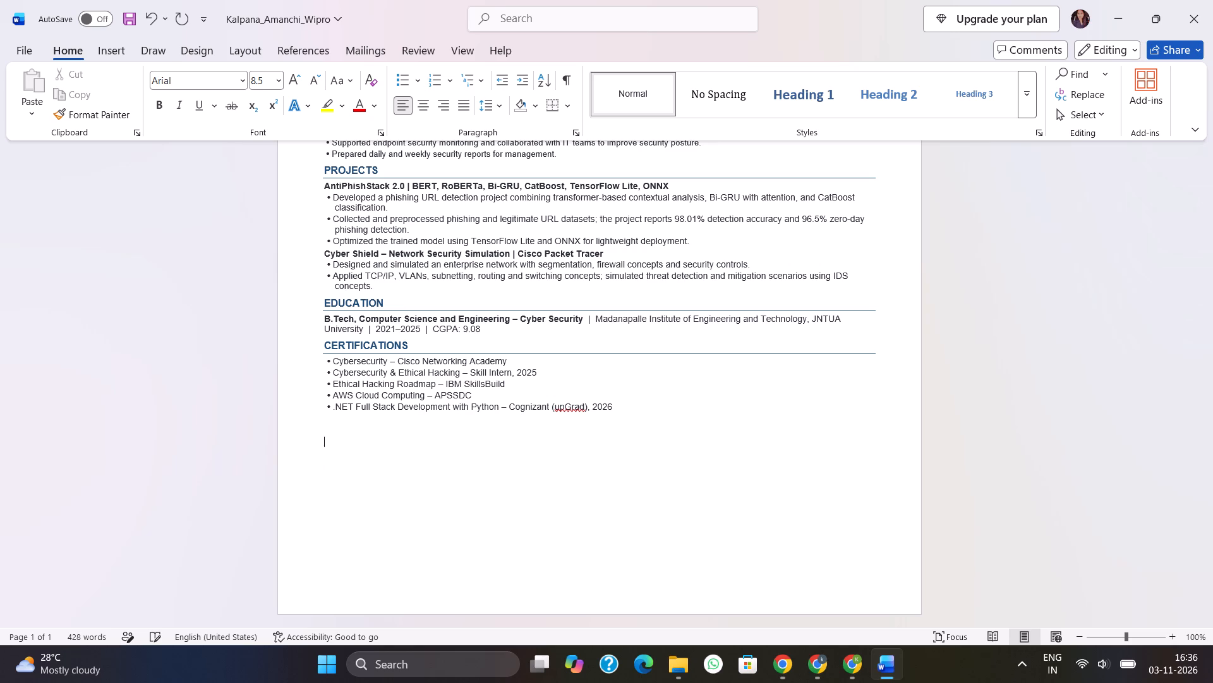
pyautogui.press('BackSpace')
pyautogui.press('BackSpace')
pyautogui.scroll(1, 377, 385)
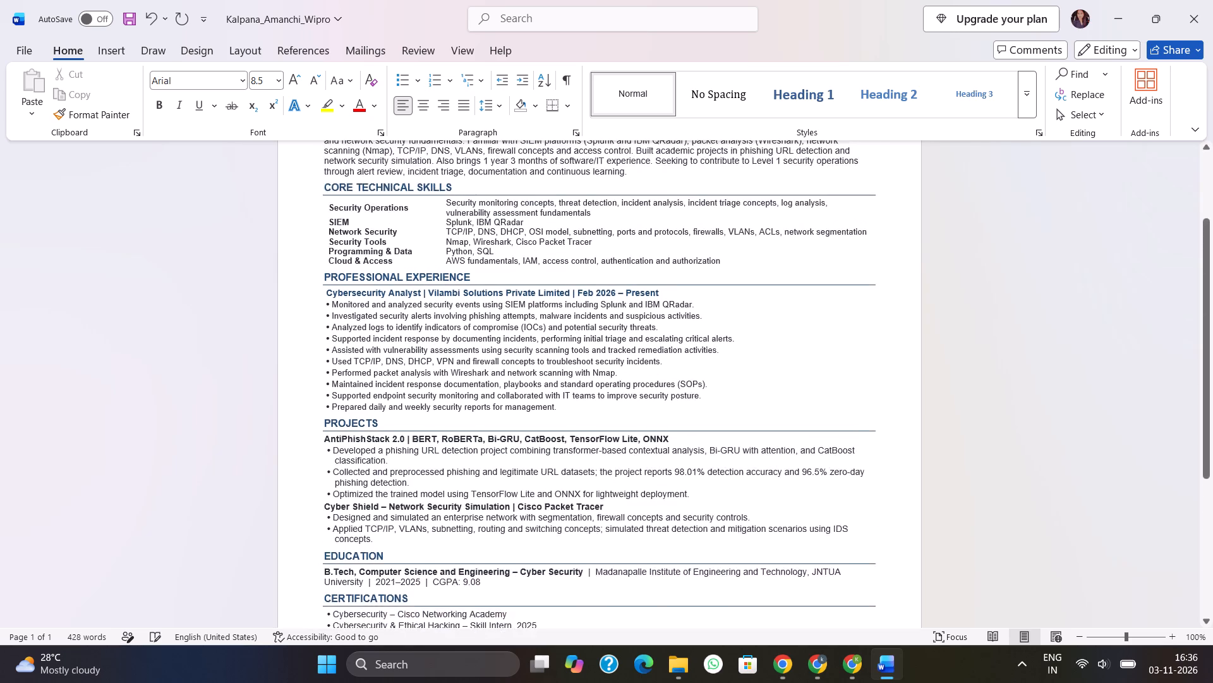
pyautogui.scroll(1, 377, 385)
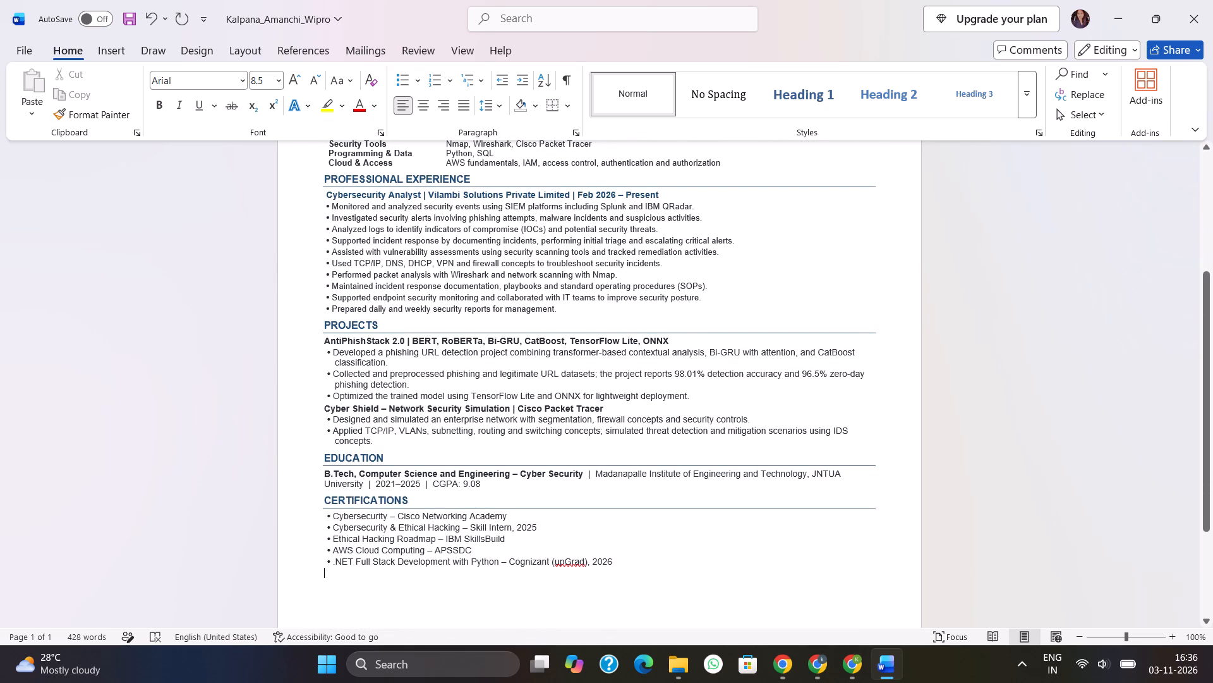
# Insert a blank line after the B.Tech entry in Education, above the Certifications heading.
pyautogui.click(491, 487)
pyautogui.press('Return')
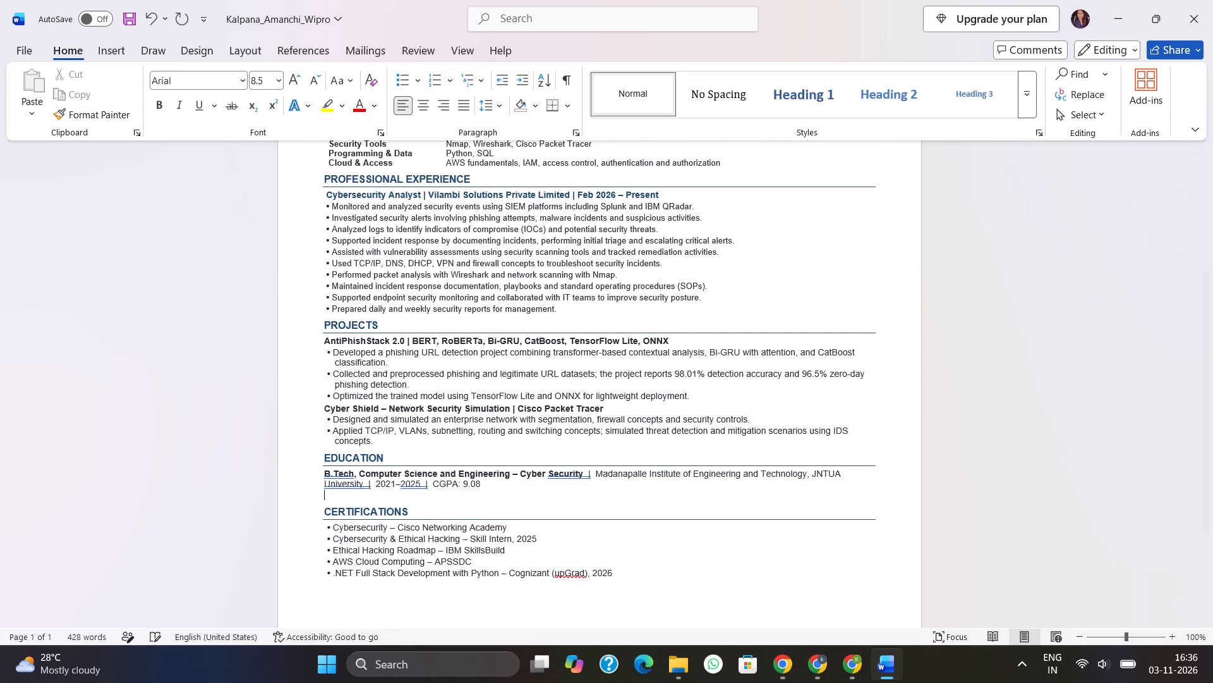
# Switch to the Chrome window holding the exported resume PDF.
pyautogui.click(852, 668)
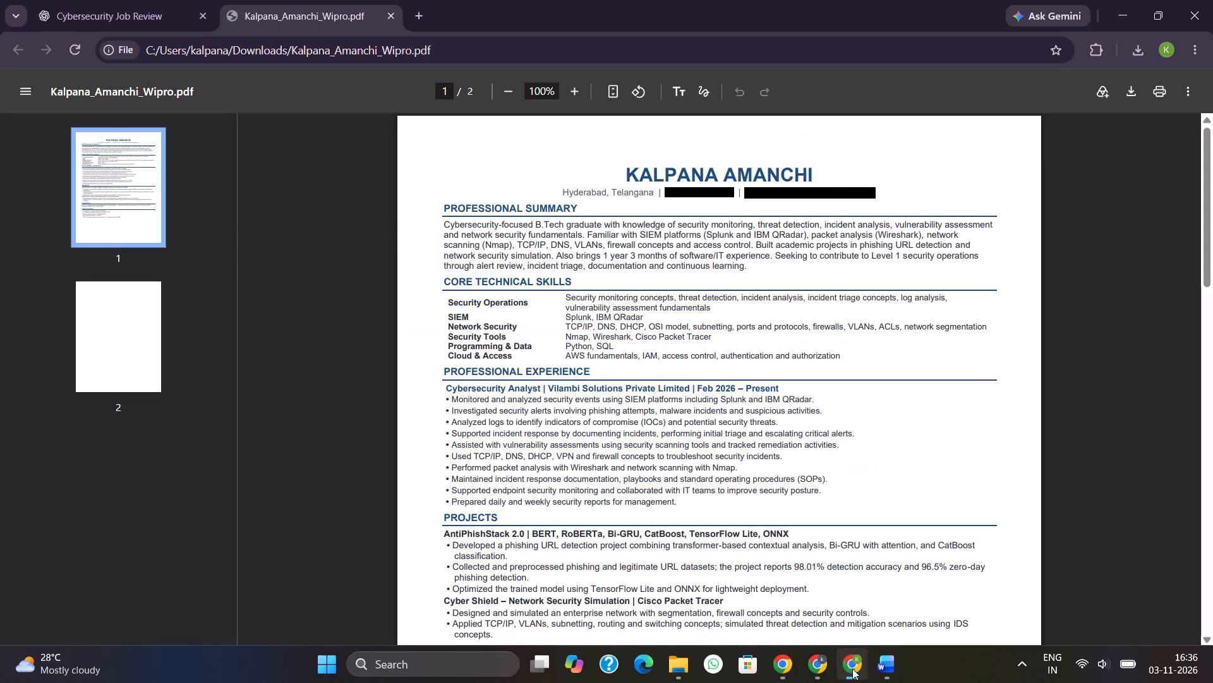
pyautogui.click(438, 8)
pyautogui.click(430, 9)
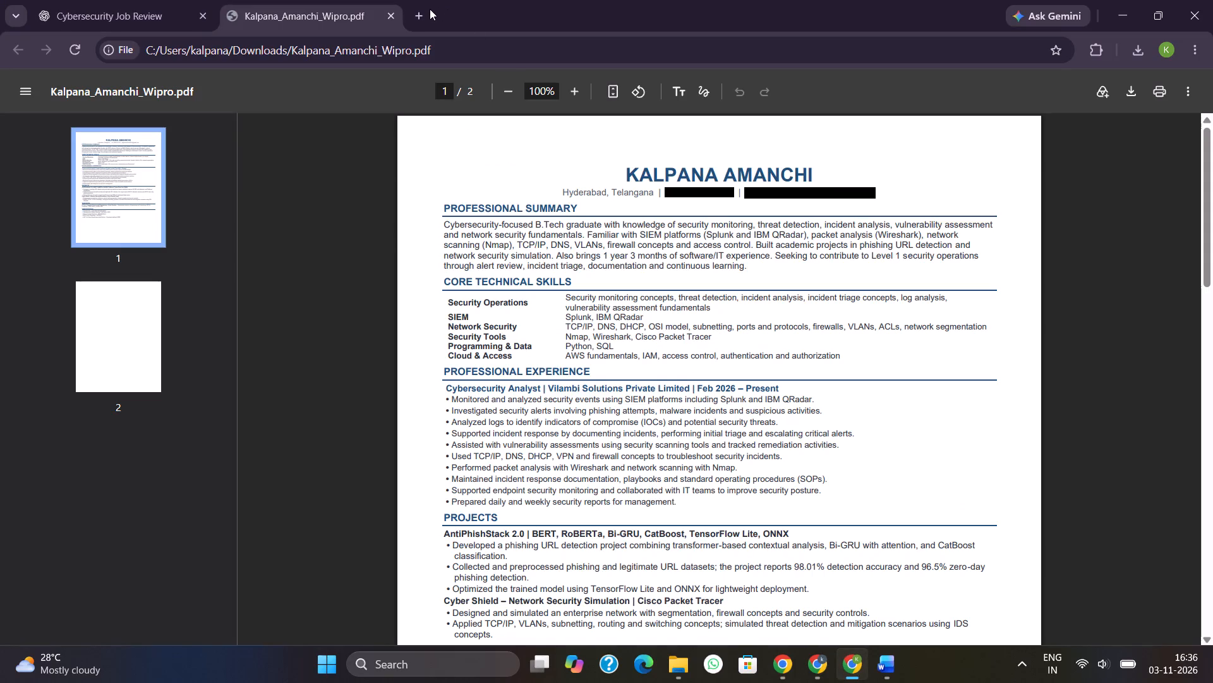
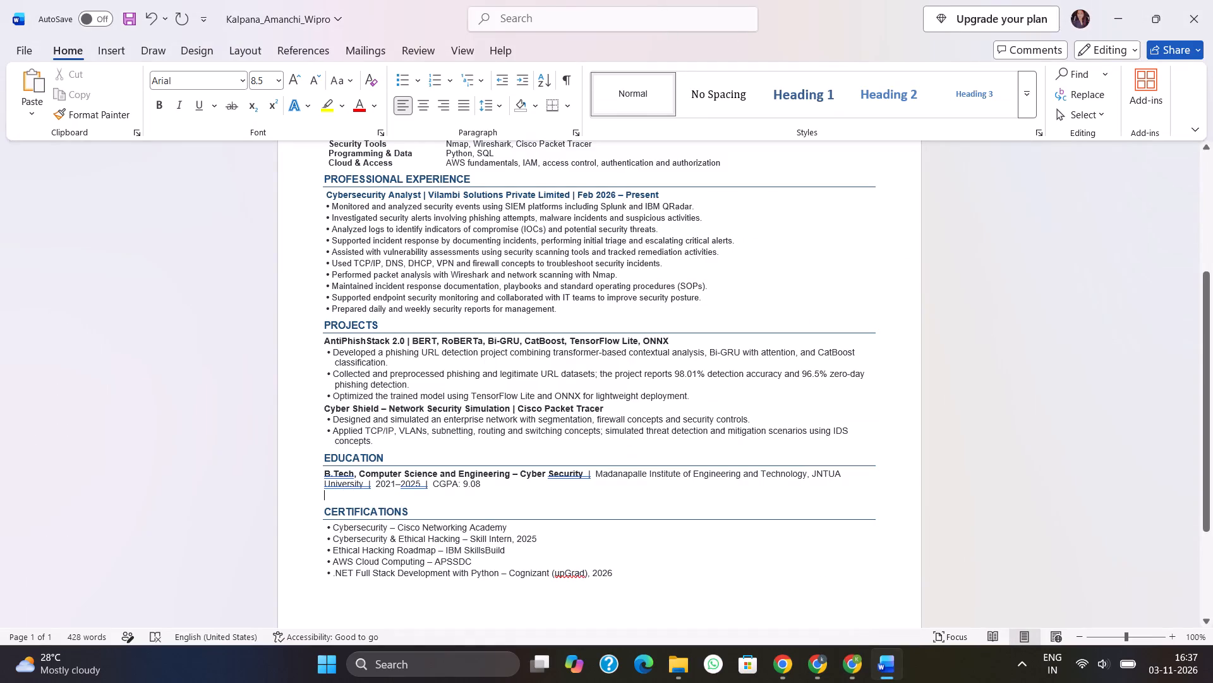
# Insert the 2021-2025 B.Tech, 2019-2021 Intermediate MPC (CGPA 9.21) and 2018-2019 high school (CGPA 9.5) details after the existing Education entry.
pyautogui.click(488, 484)
# Paste the copied college and school entries after the B.Tech entry under Education, starting them on a new line.
pyautogui.hotkey('ctrl', 'v')
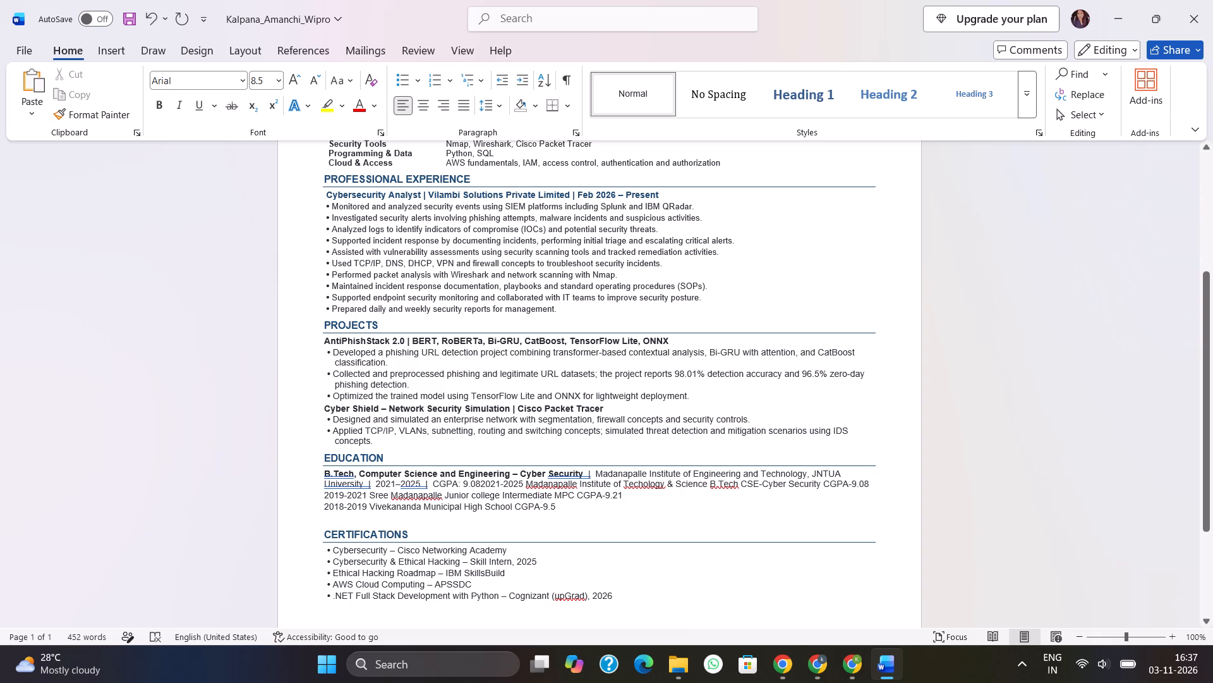
pyautogui.click(478, 482)
pyautogui.press('Return')
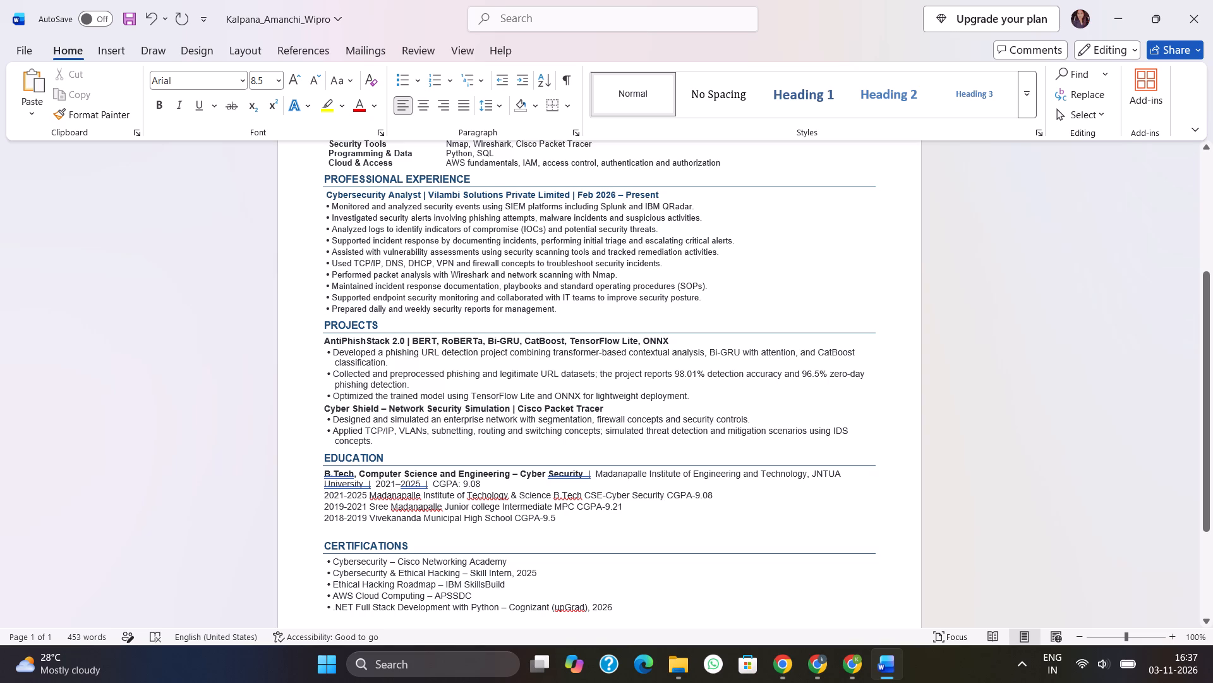
# Delete the duplicate 2021-2025 Madanapalle Institute line from the pasted education entries.
pyautogui.moveTo(720, 499); pyautogui.dragTo(601, 494)
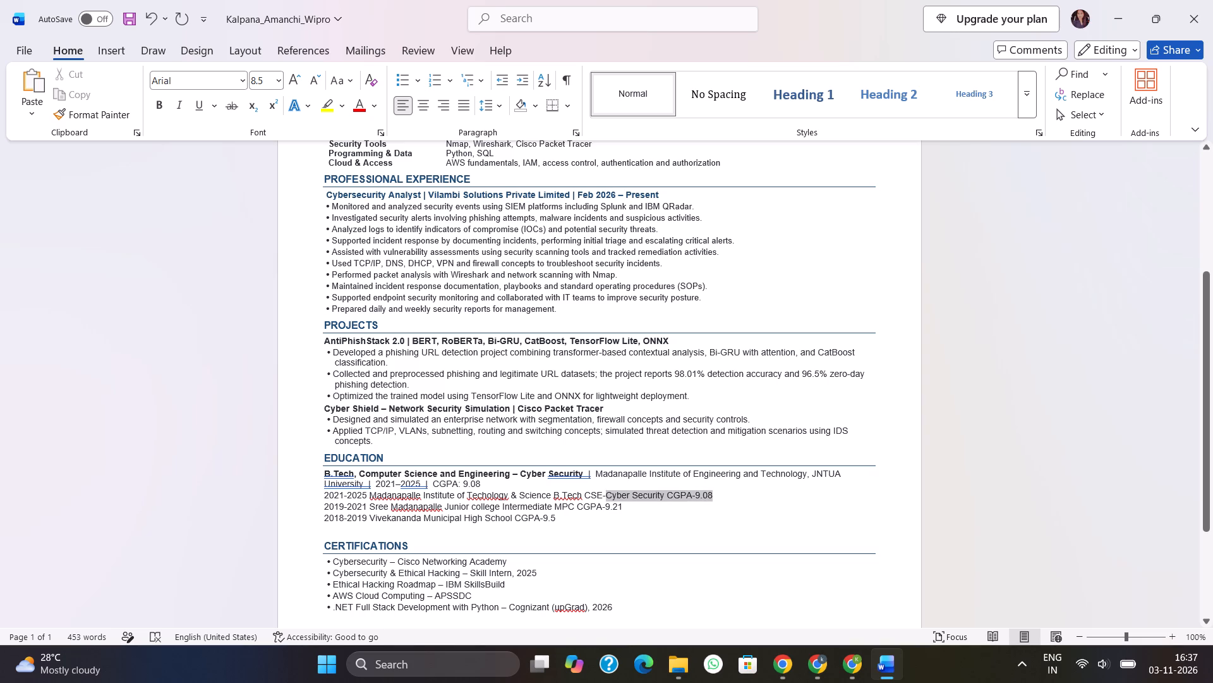
pyautogui.moveTo(601, 494); pyautogui.dragTo(373, 492)
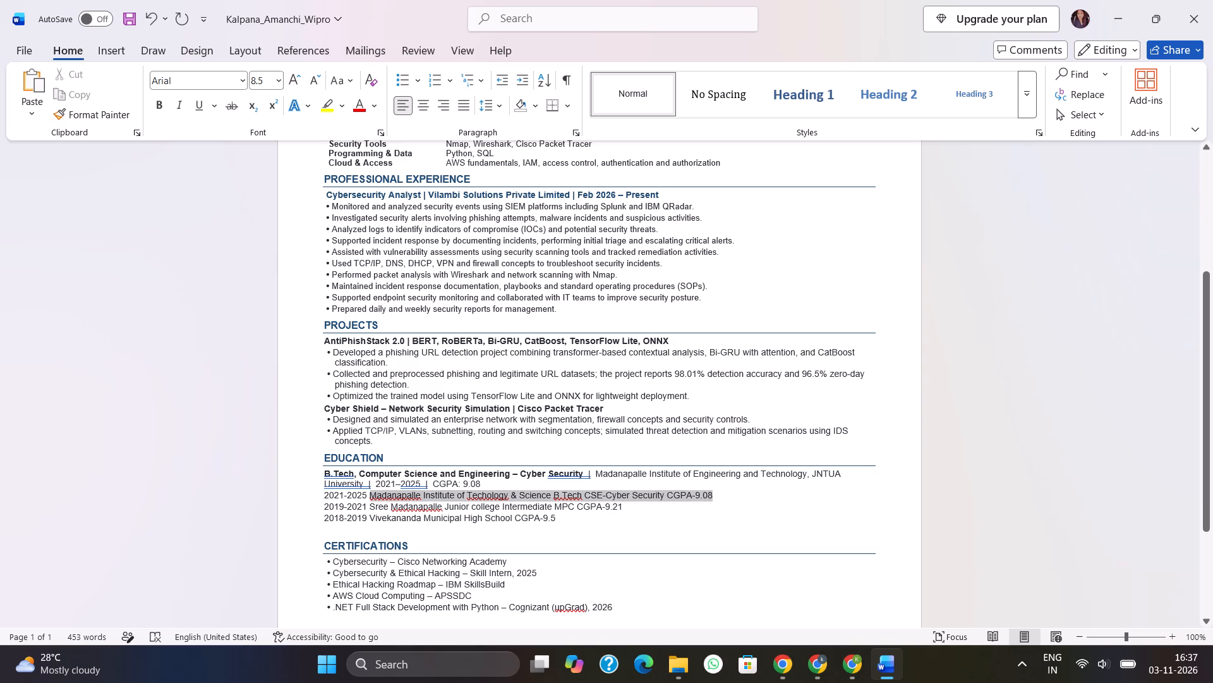
pyautogui.moveTo(373, 492); pyautogui.dragTo(330, 493)
pyautogui.press('BackSpace')
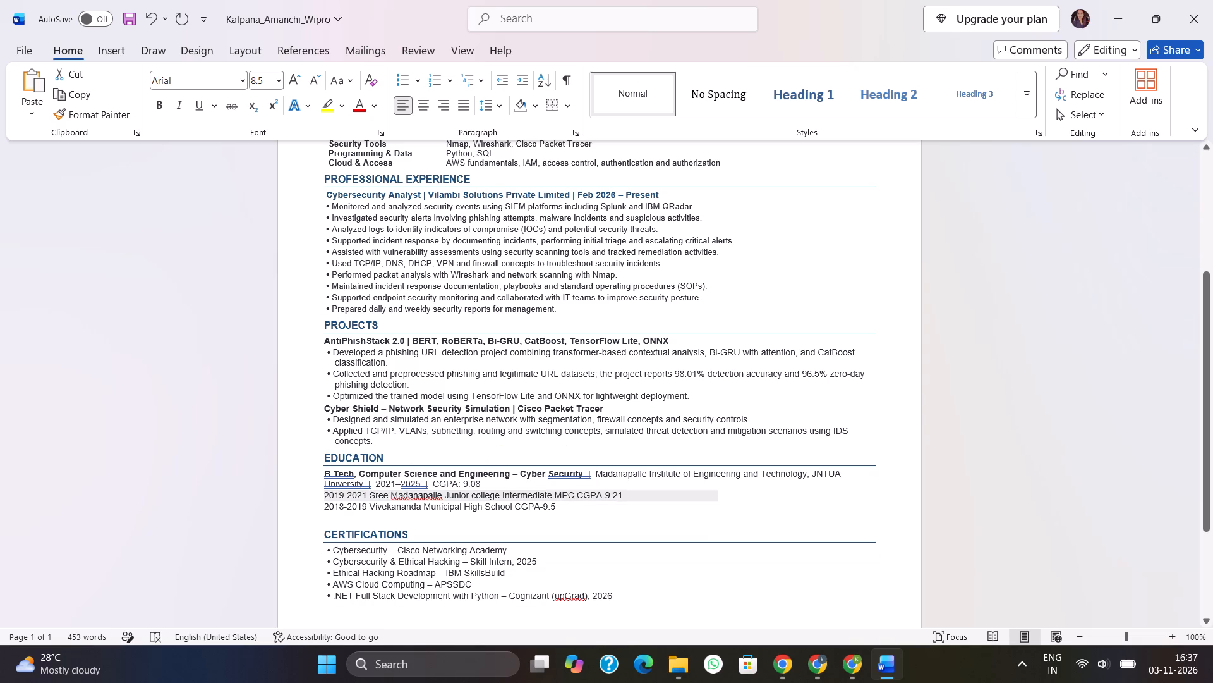
# Move "2019-2021" from the start of the Sree Madanapalle Junior college line to its end.
pyautogui.click(368, 498)
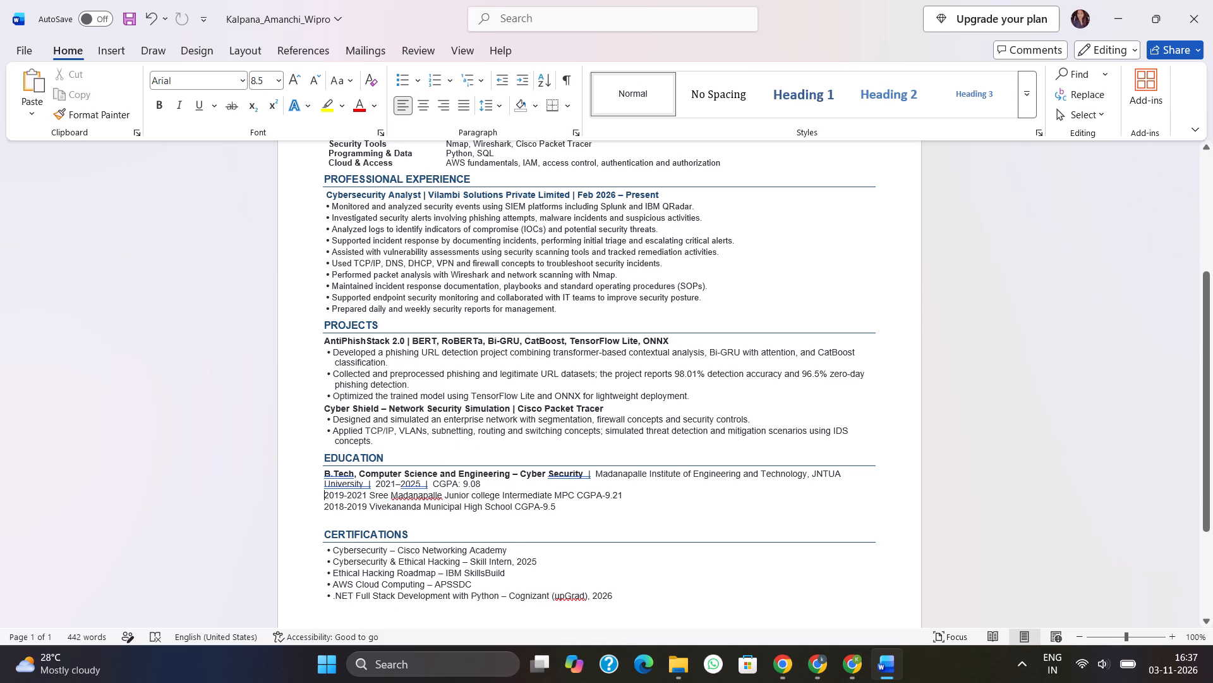
pyautogui.moveTo(368, 498); pyautogui.dragTo(321, 500)
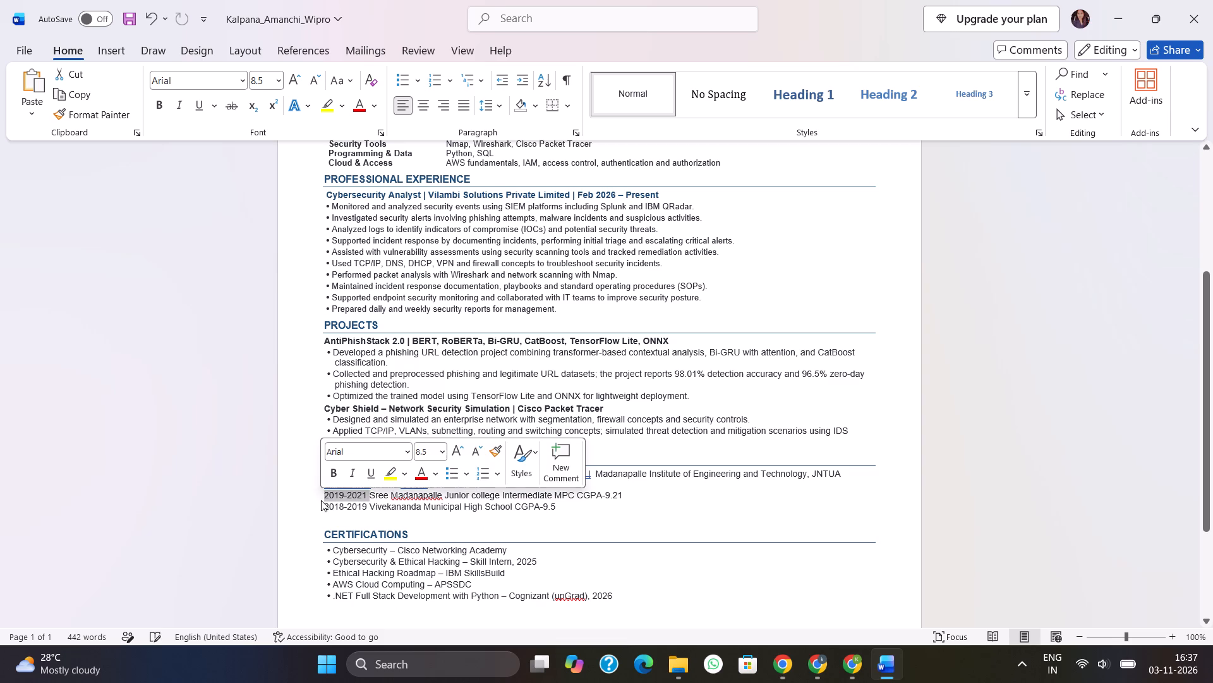
pyautogui.hotkey('ctrl', 'c')
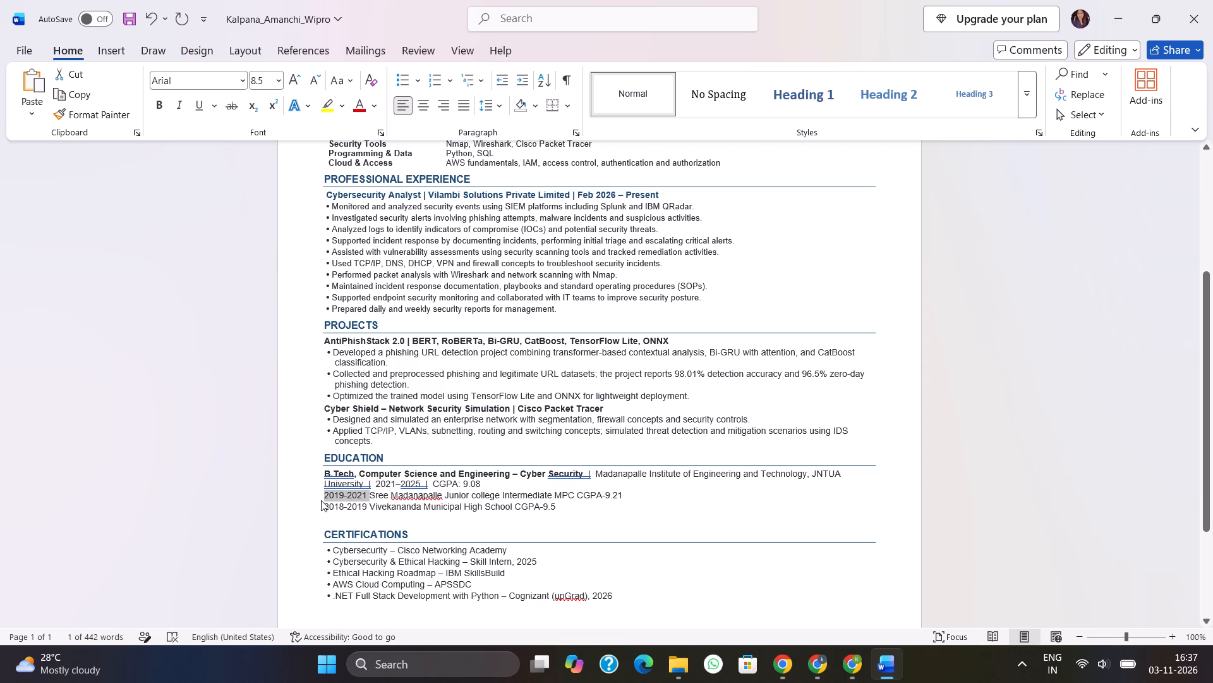
pyautogui.press('BackSpace')
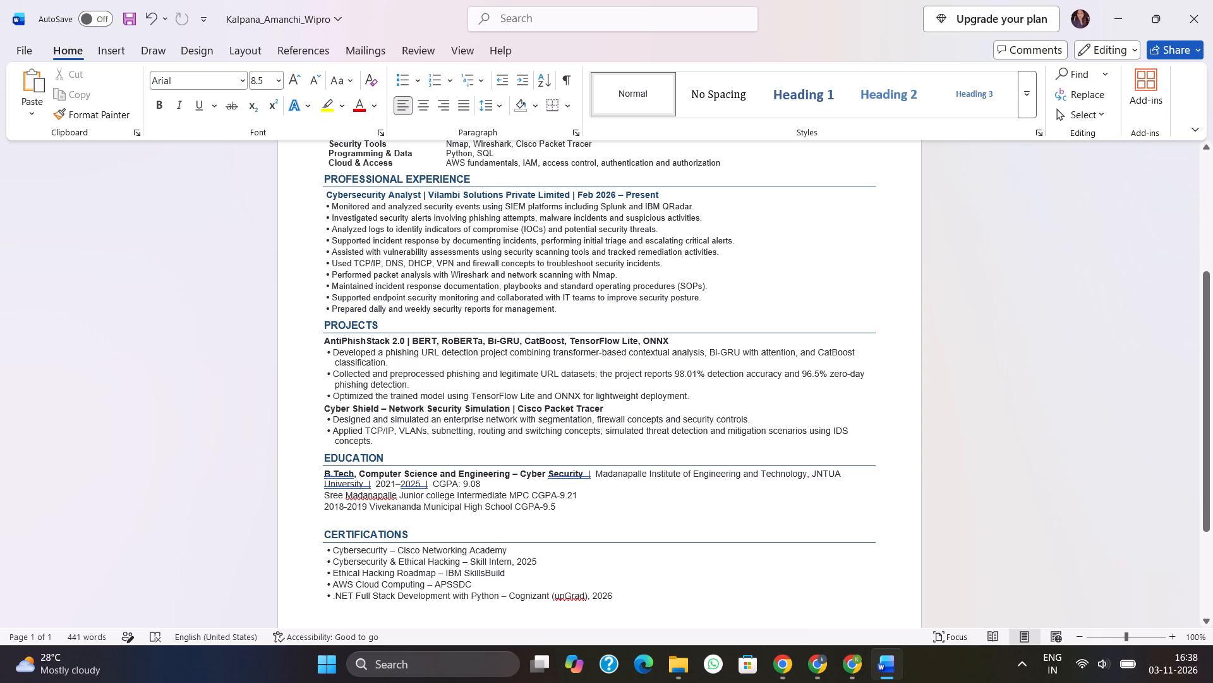
pyautogui.click(457, 495)
pyautogui.click(593, 495)
pyautogui.hotkey('ctrl', 'v')
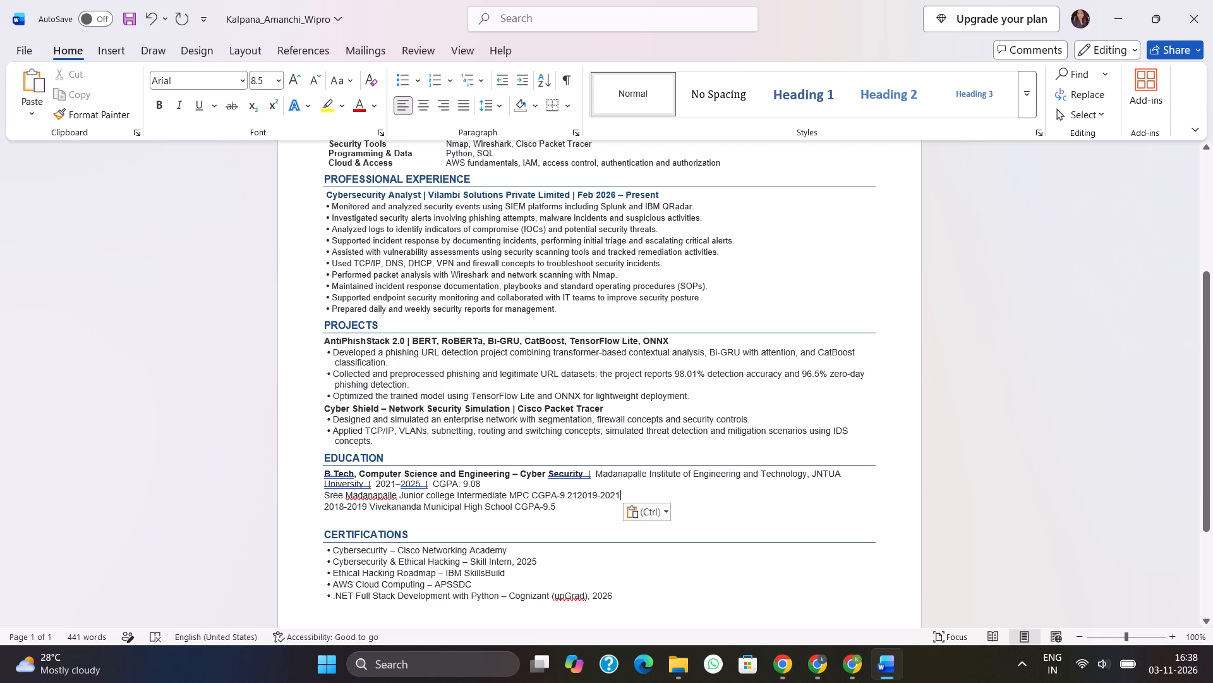
# Move the word "Intermediate" to the start of the Sree Madanapalle Junior college line.
pyautogui.click(510, 497)
pyautogui.press('Left')
pyautogui.moveTo(510, 497); pyautogui.dragTo(464, 495)
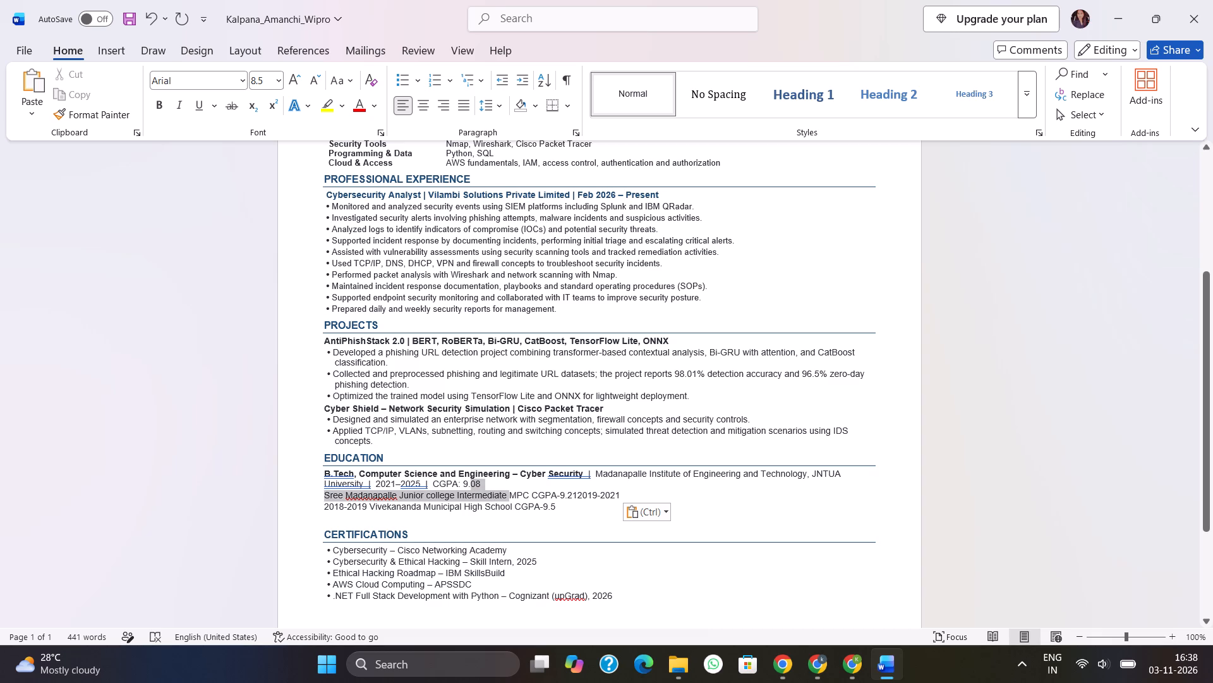
pyautogui.moveTo(464, 495); pyautogui.dragTo(456, 497)
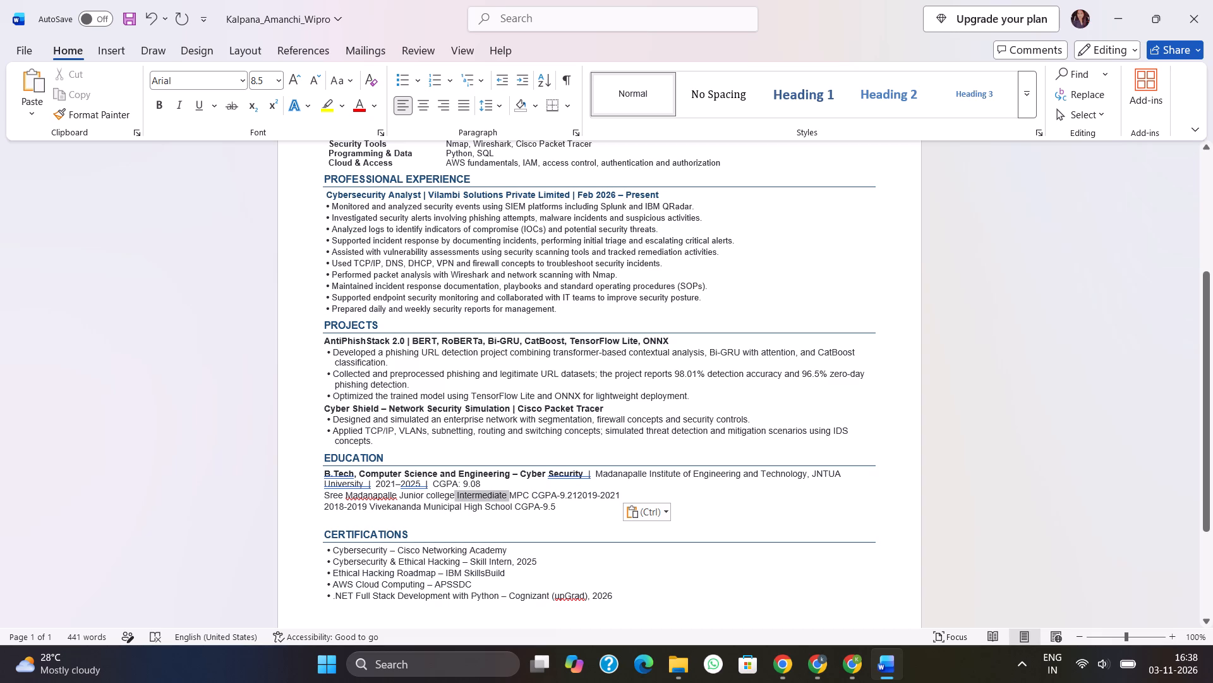
pyautogui.moveTo(456, 497); pyautogui.dragTo(456, 496)
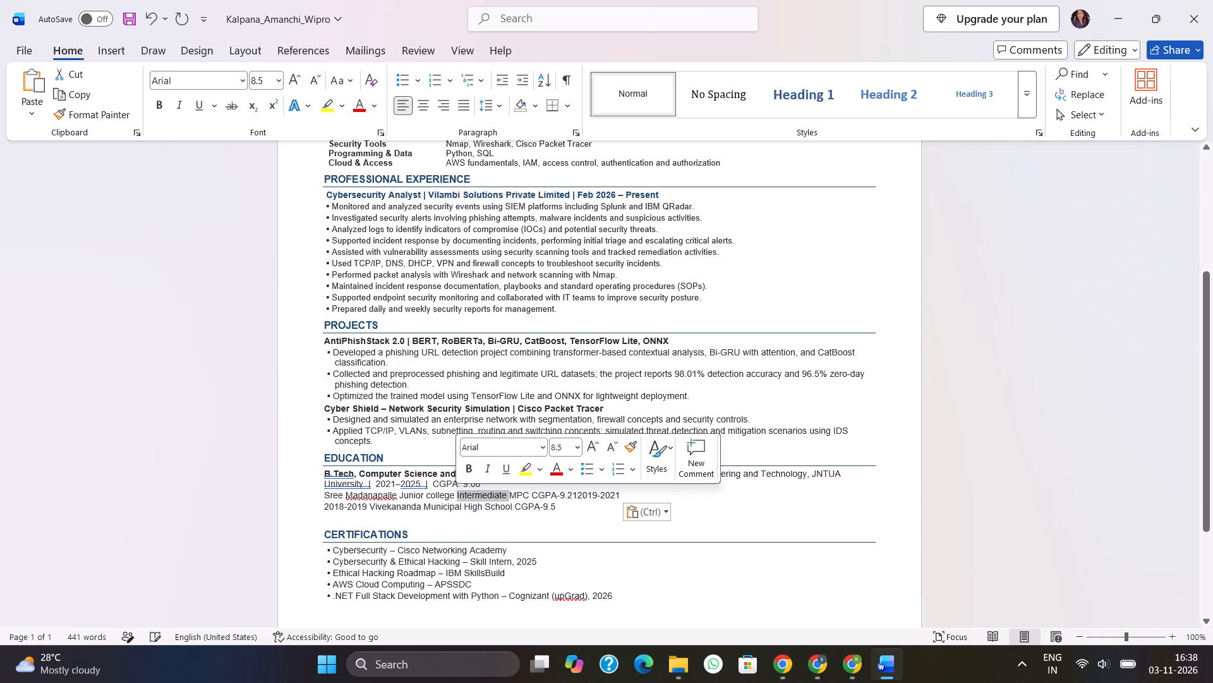
pyautogui.hotkey('ctrl', 'c')
pyautogui.press('BackSpace')
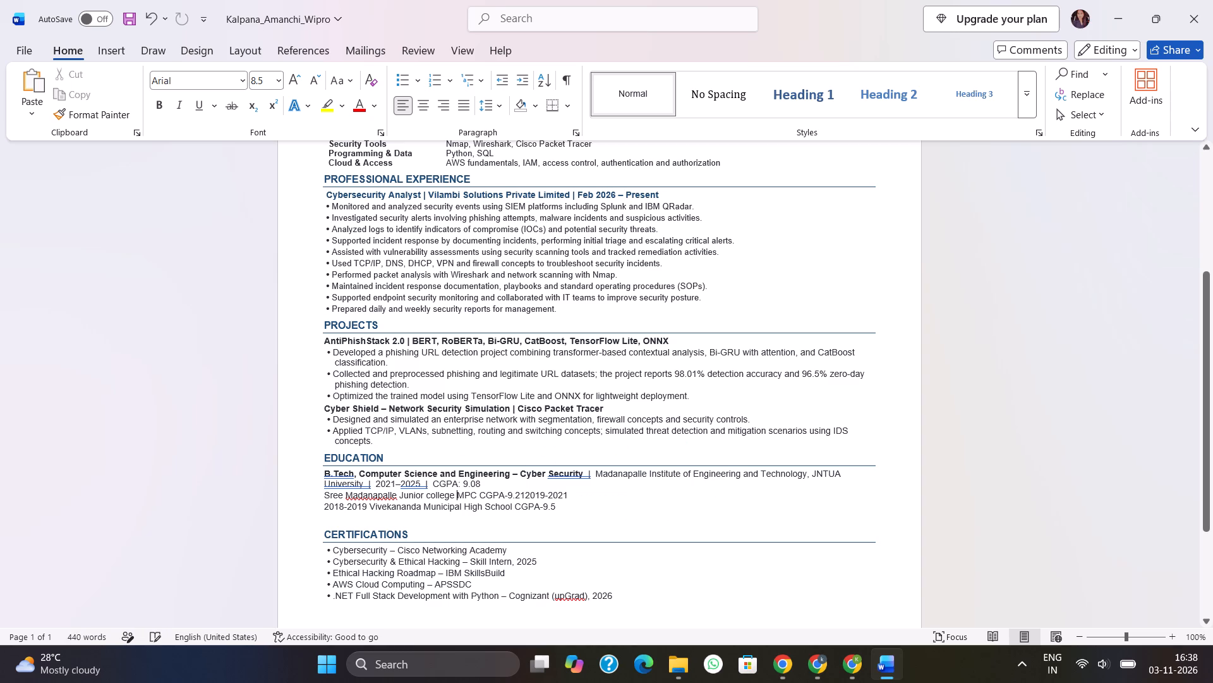
pyautogui.click(325, 495)
pyautogui.hotkey('ctrl', 'v')
pyautogui.press('space')
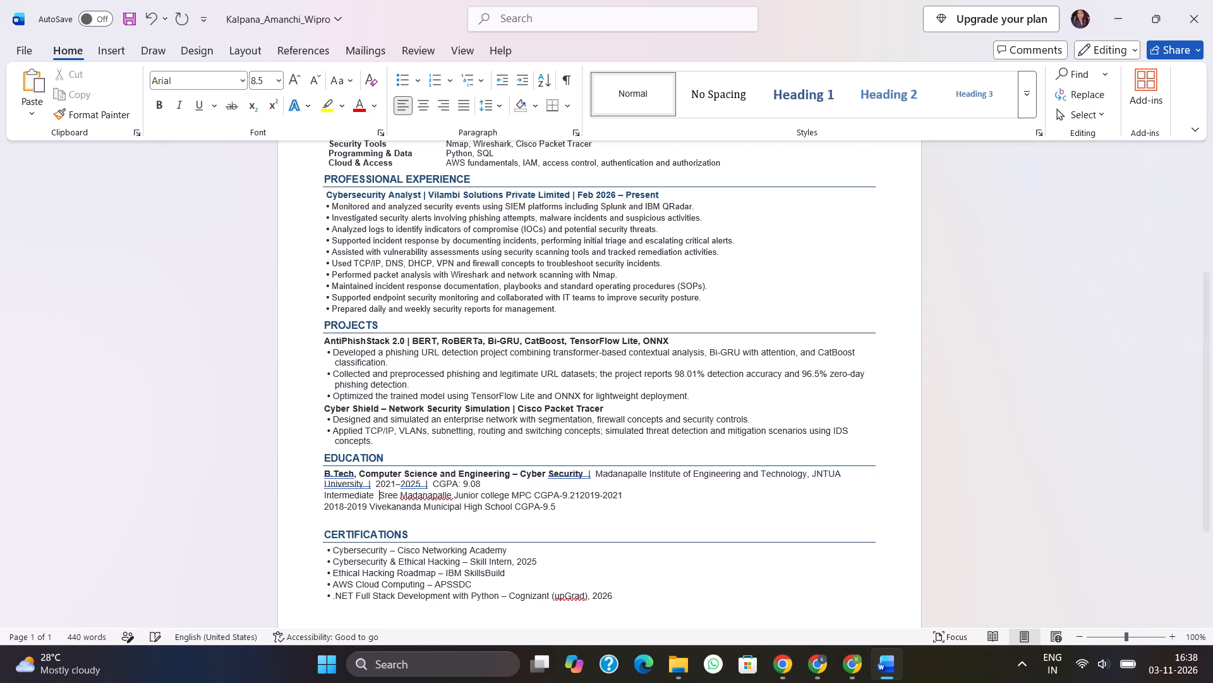
pyautogui.press('BackSpace')
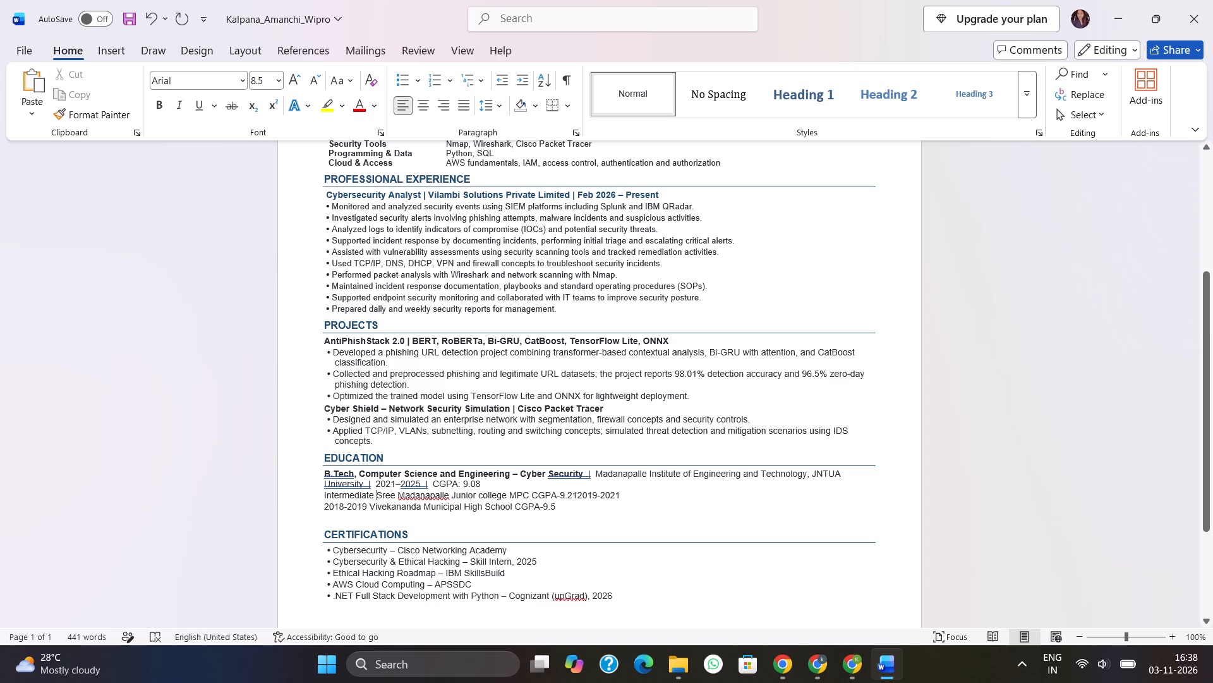
# Move "2019-2021" from the end of the Intermediate line to between "MPC" and "CGPA-9.21", separated by spaces.
pyautogui.click(578, 494)
pyautogui.moveTo(578, 494); pyautogui.dragTo(636, 485)
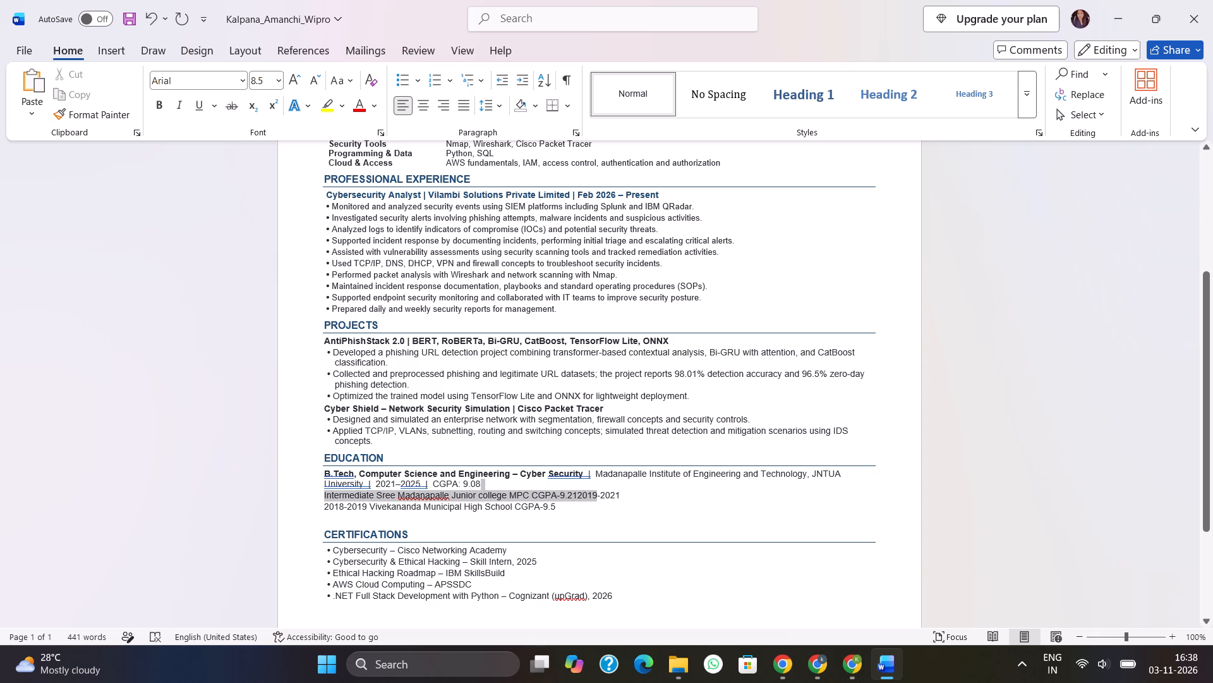
pyautogui.moveTo(636, 485); pyautogui.dragTo(636, 496)
pyautogui.click(636, 496)
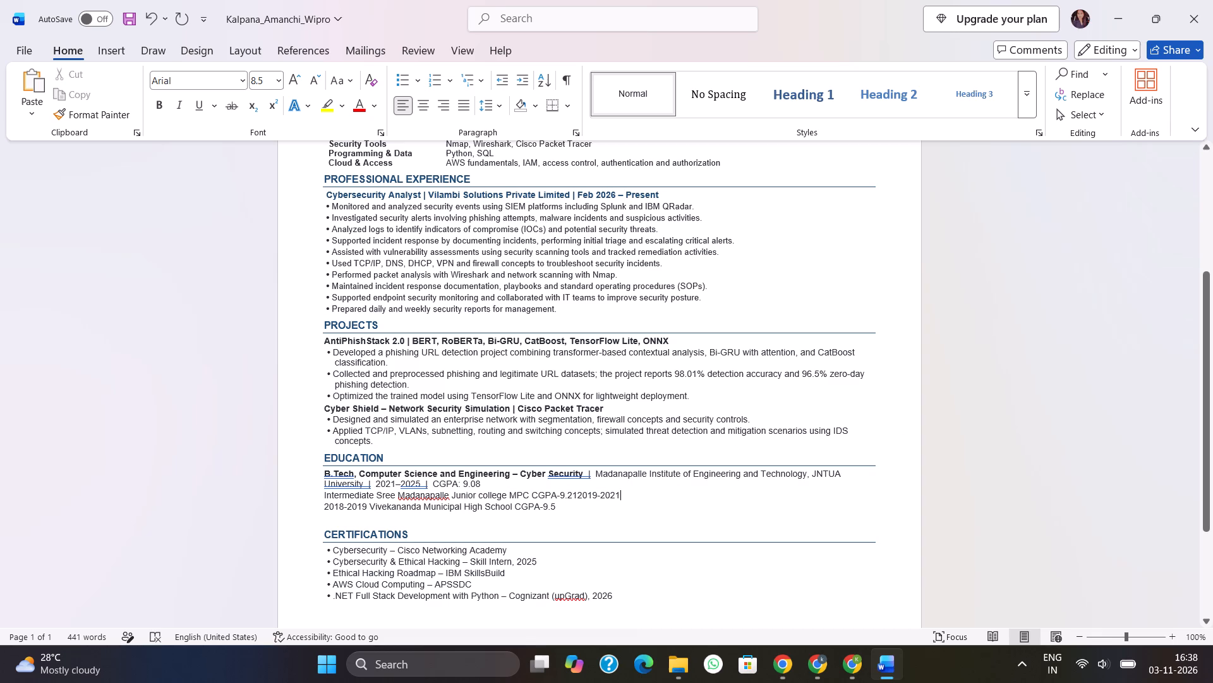
pyautogui.moveTo(623, 495); pyautogui.dragTo(579, 496)
pyautogui.moveTo(579, 496); pyautogui.dragTo(582, 493)
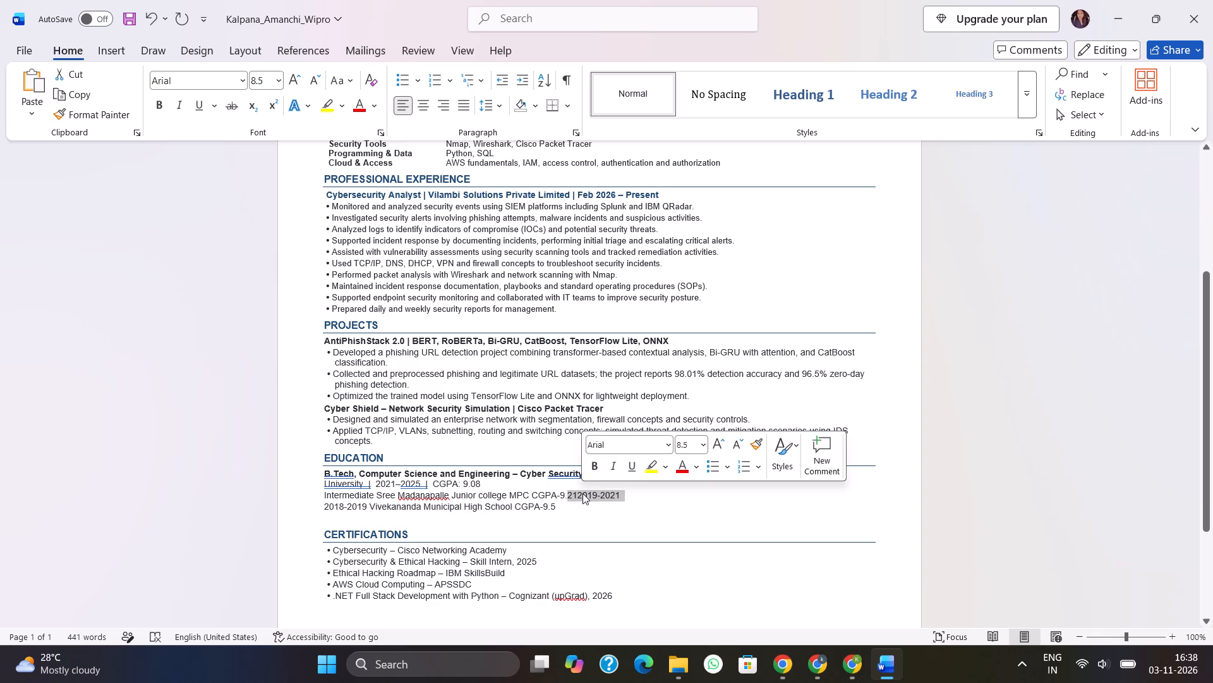
pyautogui.click(589, 494)
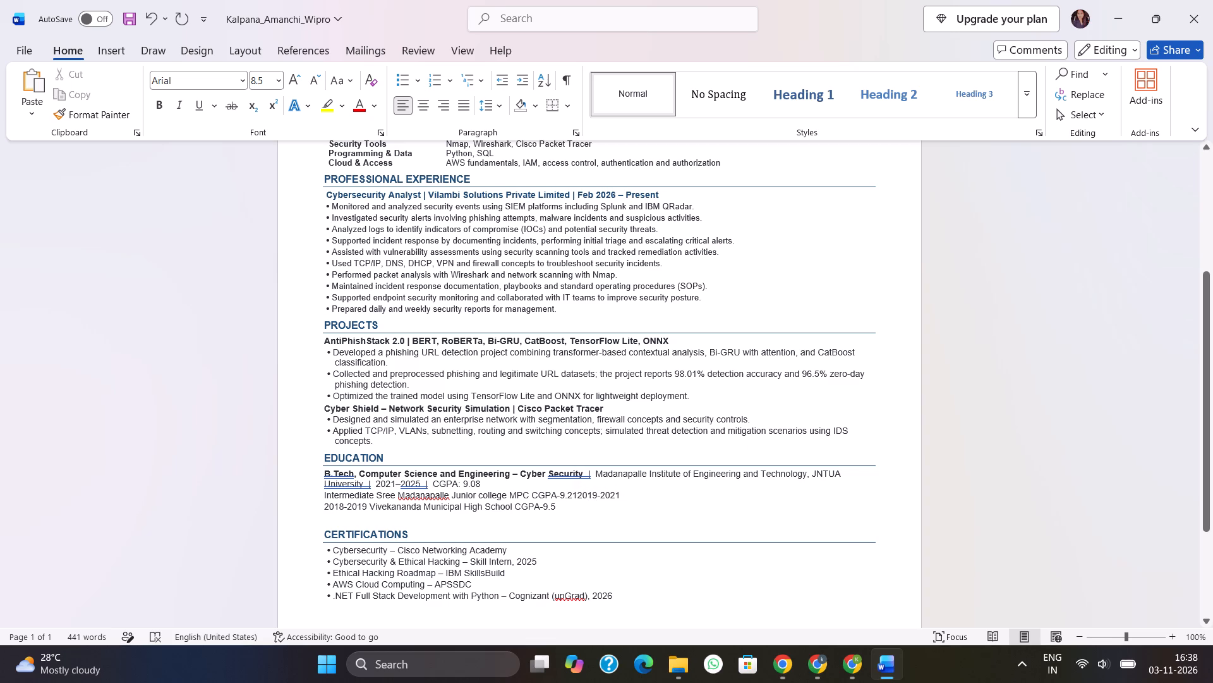
pyautogui.click(576, 495)
pyautogui.moveTo(576, 495); pyautogui.dragTo(623, 490)
pyautogui.click(623, 490)
pyautogui.moveTo(623, 498); pyautogui.dragTo(582, 491)
pyautogui.moveTo(582, 491); pyautogui.dragTo(578, 495)
pyautogui.moveTo(578, 495); pyautogui.dragTo(576, 496)
pyautogui.hotkey('ctrl', 'c')
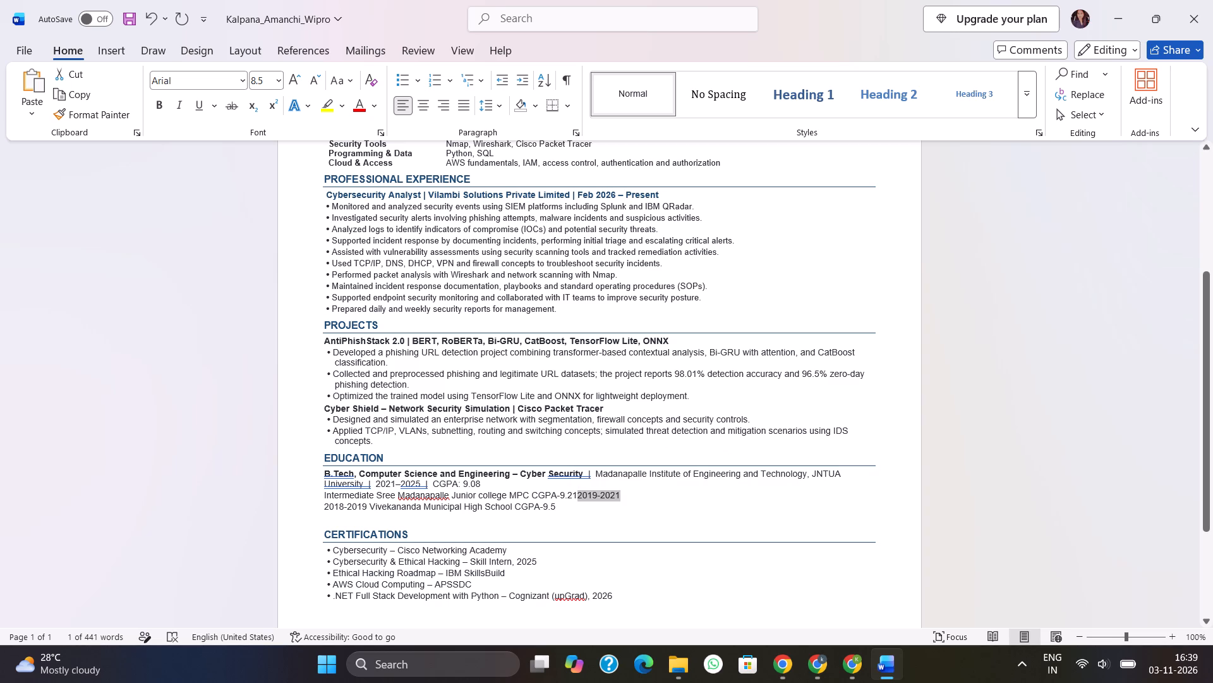
pyautogui.press('BackSpace')
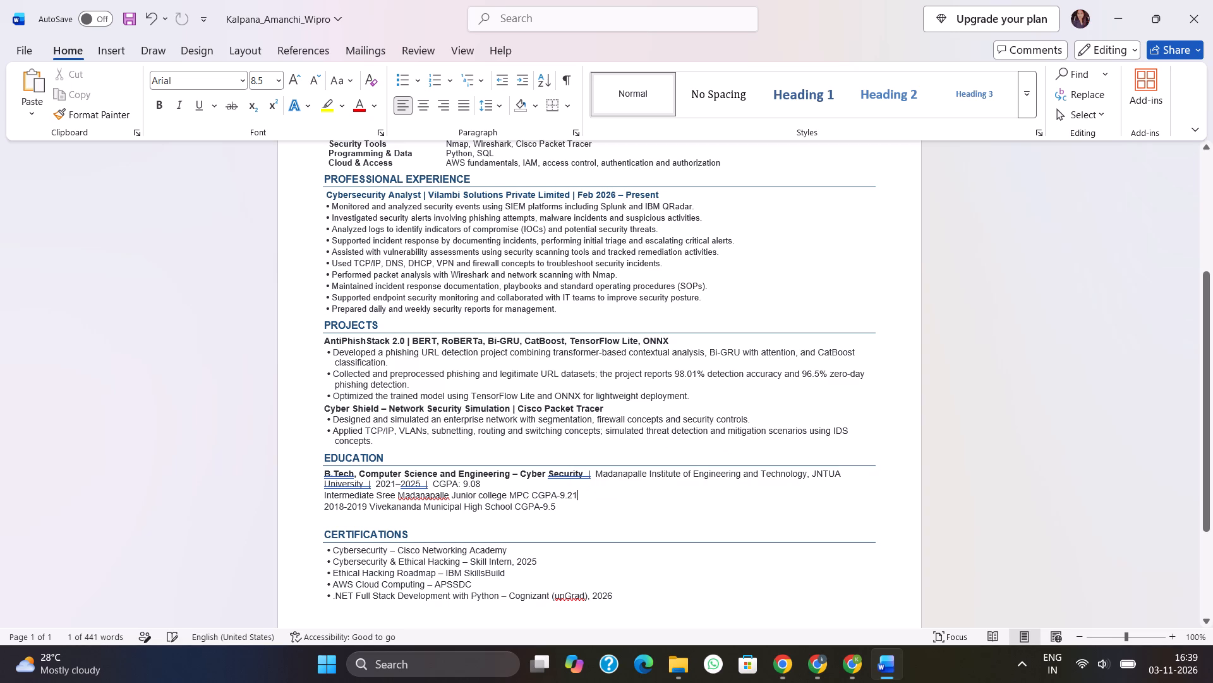
pyautogui.click(526, 495)
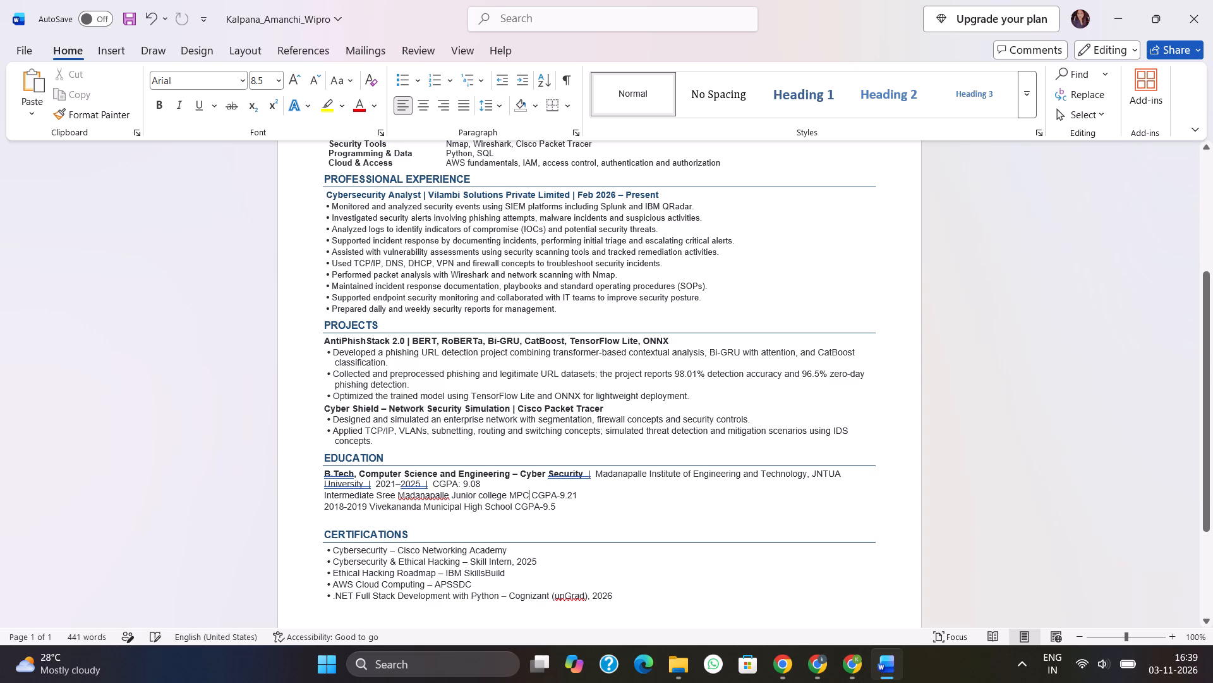
pyautogui.press('space')
pyautogui.hotkey('ctrl', 'v')
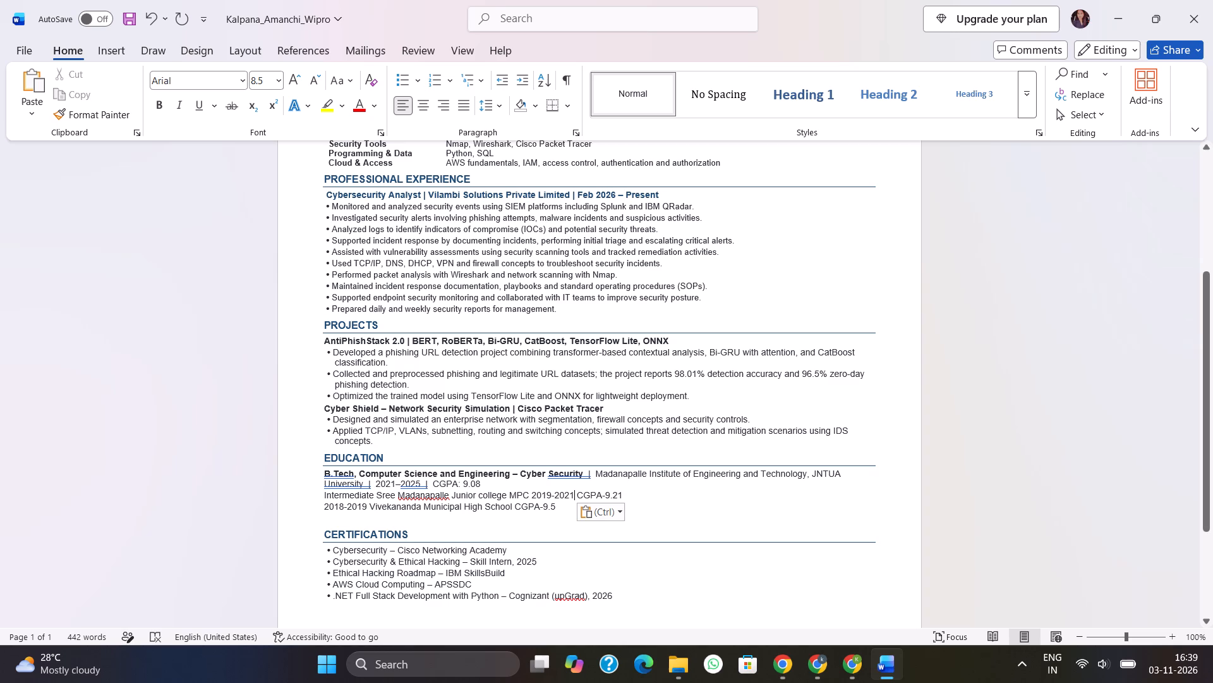
# Make "Intermediate Sree Madanapalle Junior college" bold in the Education section.
pyautogui.tripleClick(437, 497)
pyautogui.click(524, 510)
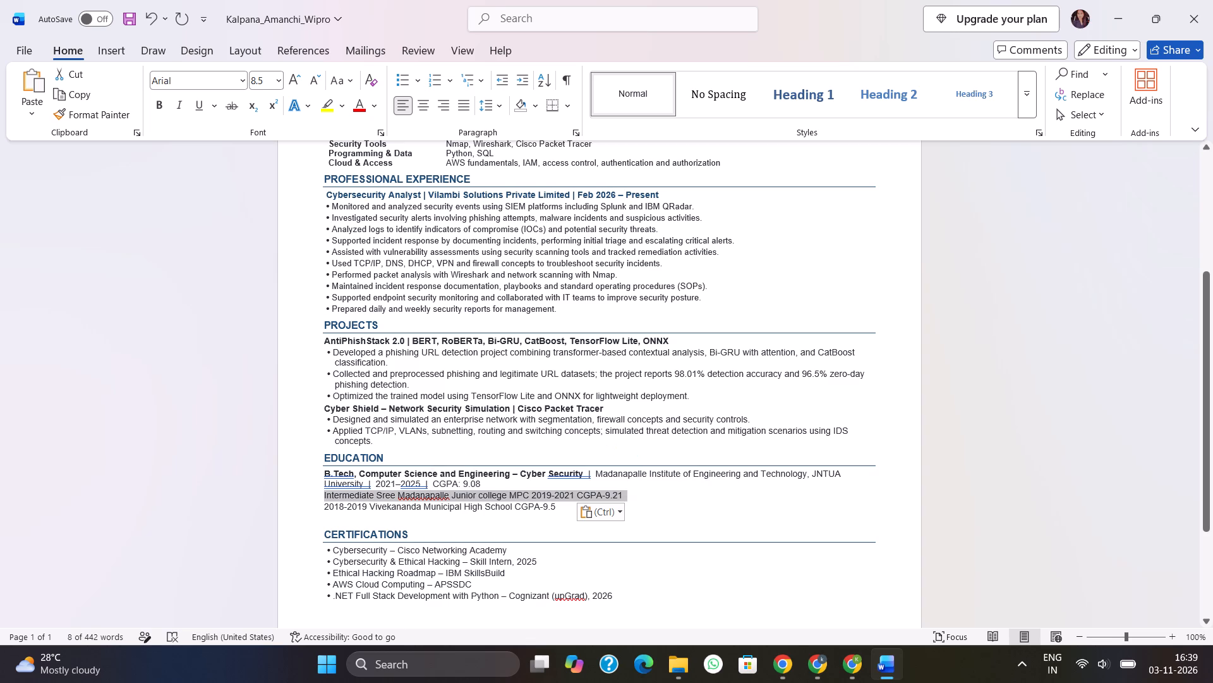
pyautogui.moveTo(505, 491); pyautogui.dragTo(459, 500)
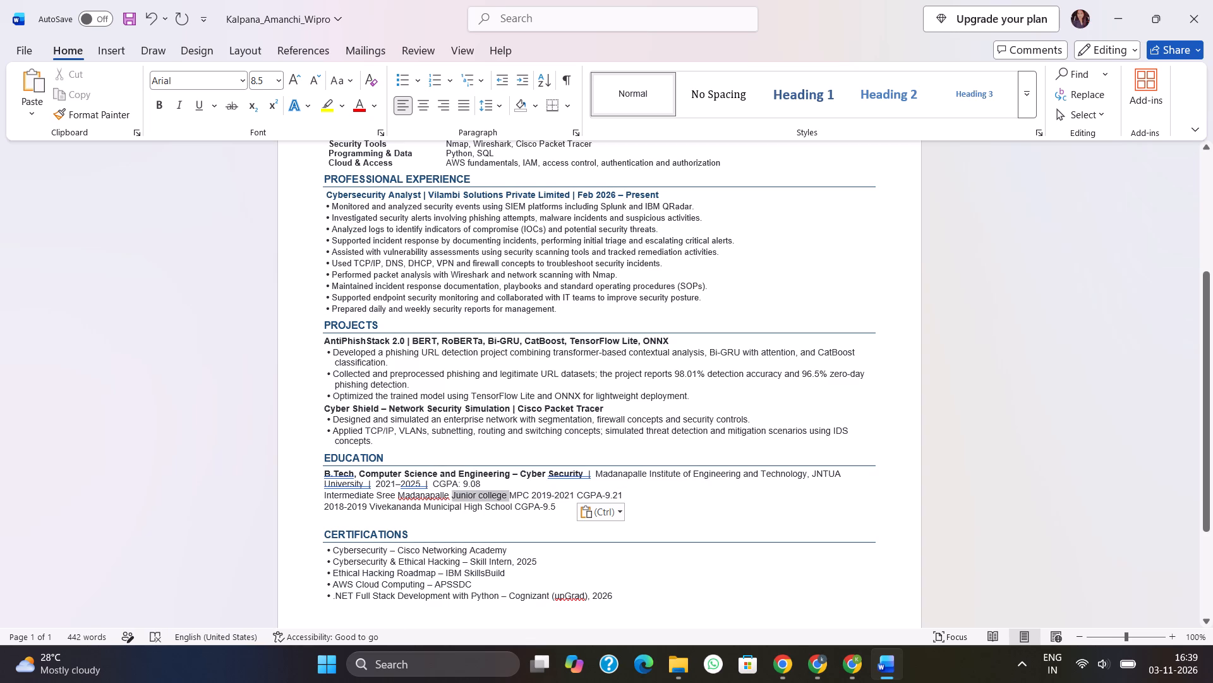
pyautogui.moveTo(459, 500); pyautogui.dragTo(356, 500)
pyautogui.click(356, 500)
pyautogui.moveTo(320, 498); pyautogui.dragTo(489, 486)
pyautogui.moveTo(489, 486); pyautogui.dragTo(508, 501)
pyautogui.click(519, 471)
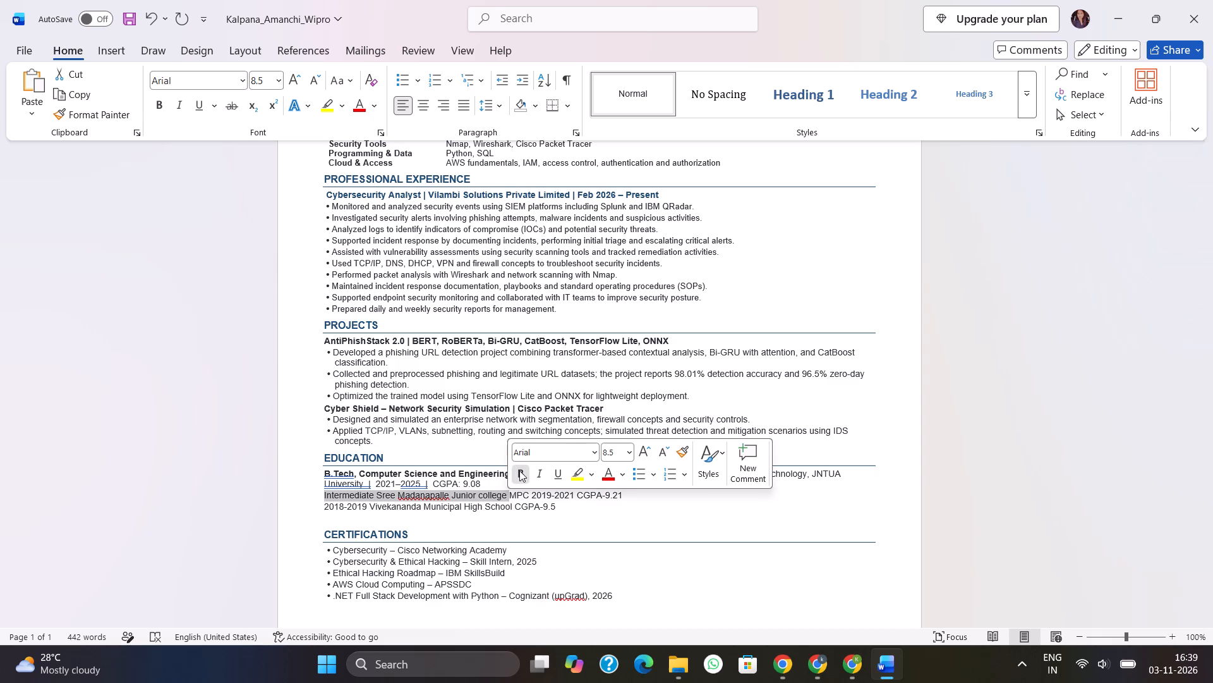
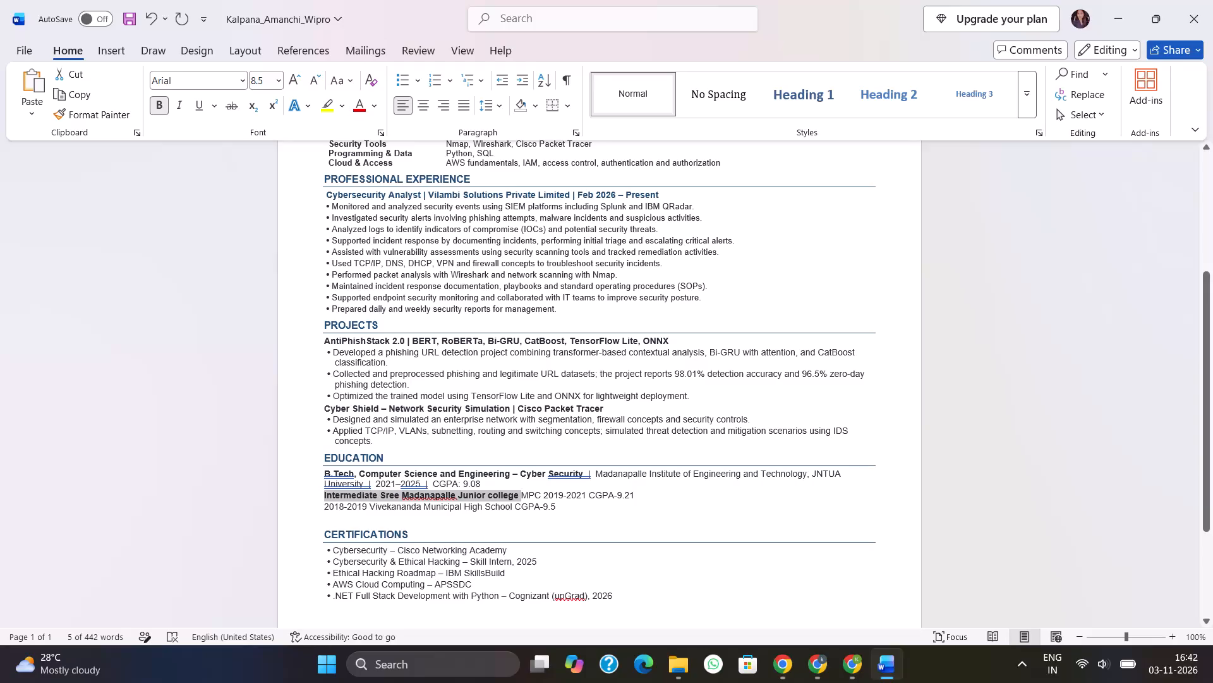
# Insert a "|" separator with spaces between "Junior college" and "MPC" in the Intermediate education line.
pyautogui.click(613, 460)
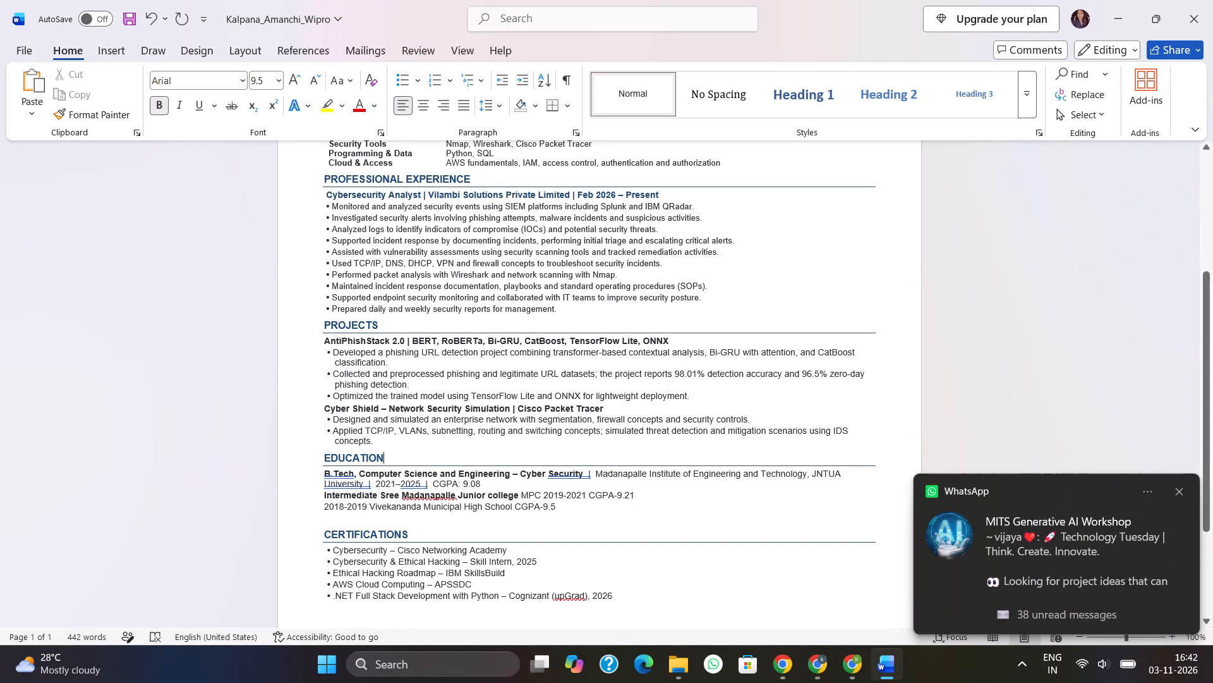
pyautogui.click(520, 496)
pyautogui.press('BackSpace')
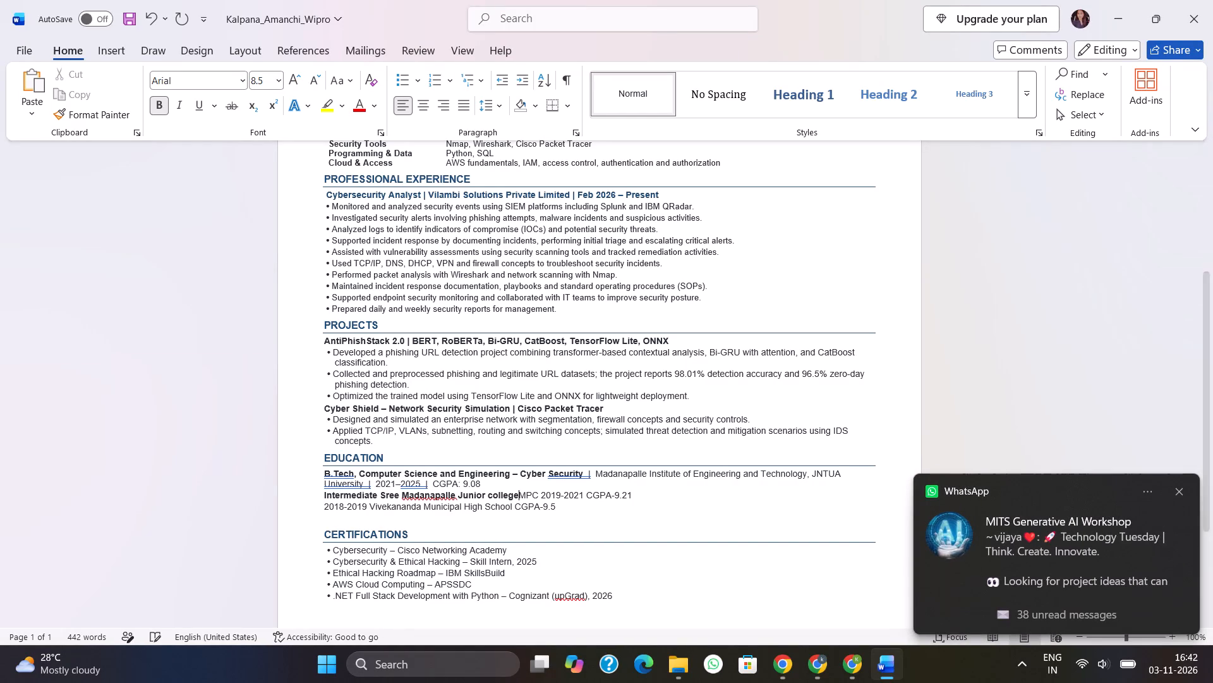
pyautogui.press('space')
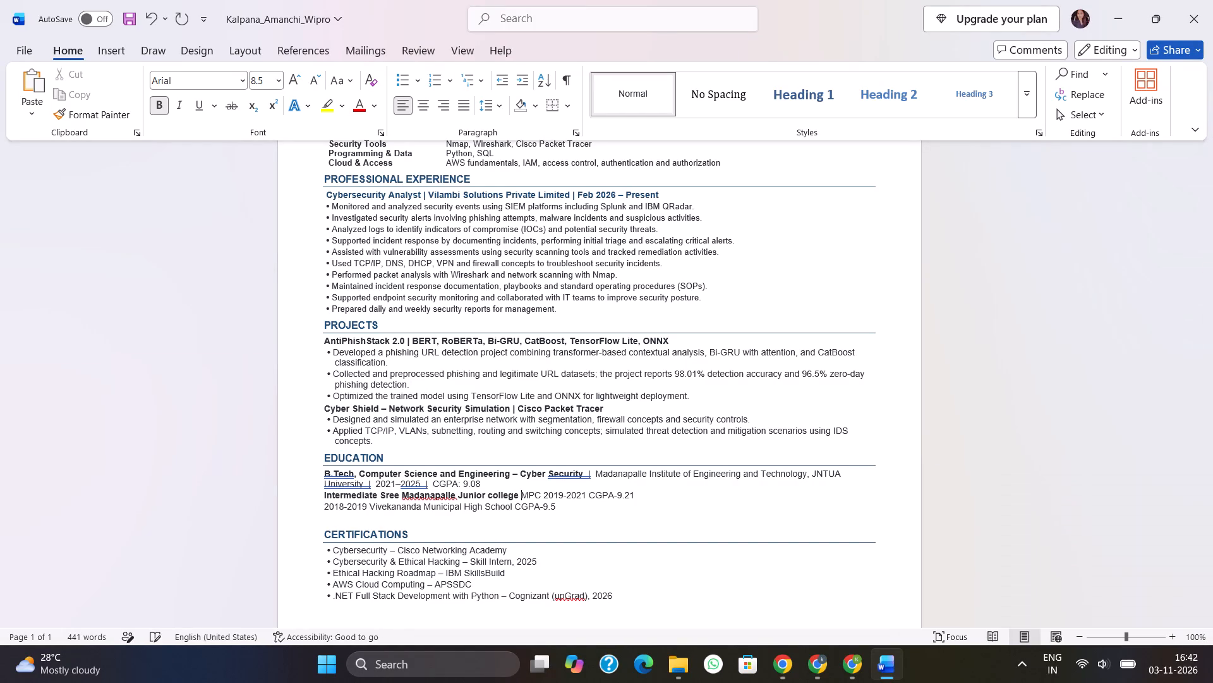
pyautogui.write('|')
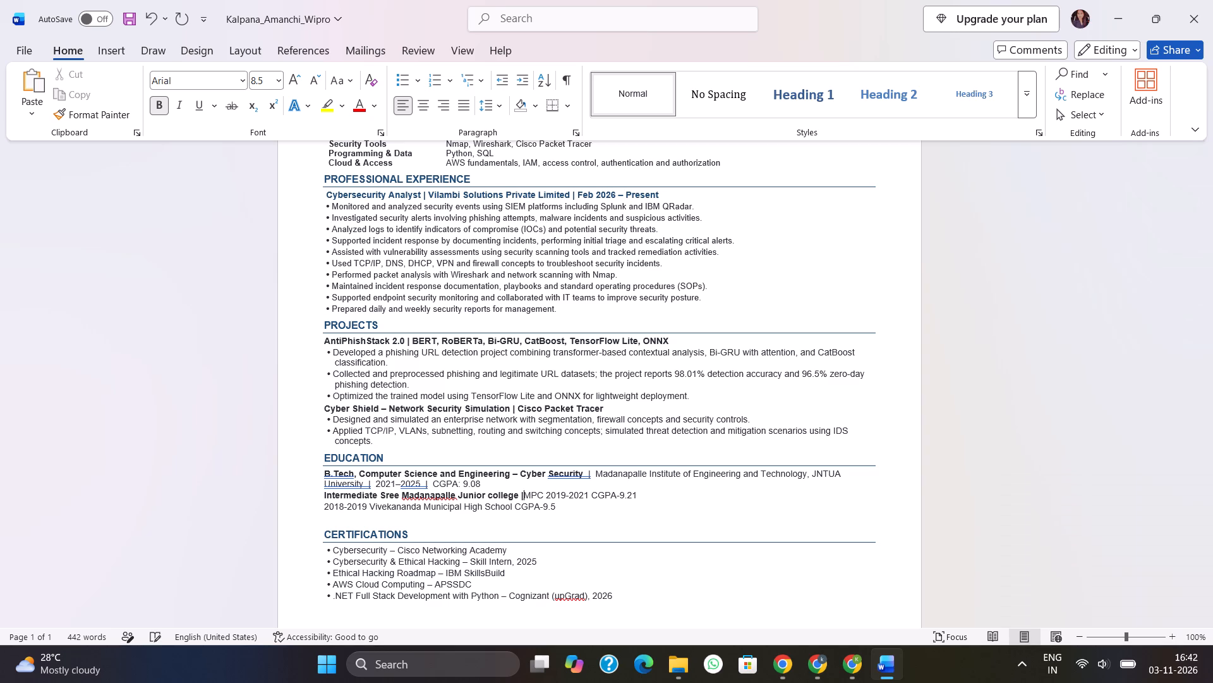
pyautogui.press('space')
# Insert a "|" separator with spaces between "MPC" and "2019-2021" in the Intermediate line.
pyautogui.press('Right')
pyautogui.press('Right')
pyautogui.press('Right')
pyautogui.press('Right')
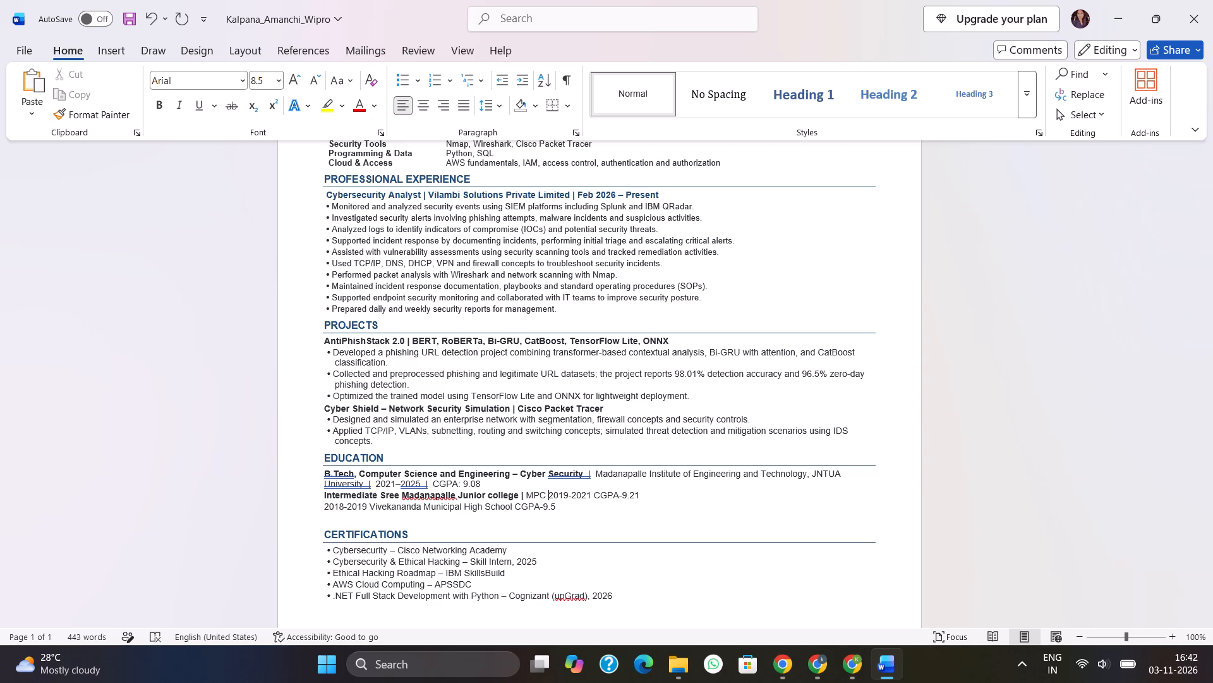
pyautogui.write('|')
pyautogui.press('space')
# Insert a "|" separator with spaces between "2019-2021" and "CGPA-9.21" in the Intermediate line.
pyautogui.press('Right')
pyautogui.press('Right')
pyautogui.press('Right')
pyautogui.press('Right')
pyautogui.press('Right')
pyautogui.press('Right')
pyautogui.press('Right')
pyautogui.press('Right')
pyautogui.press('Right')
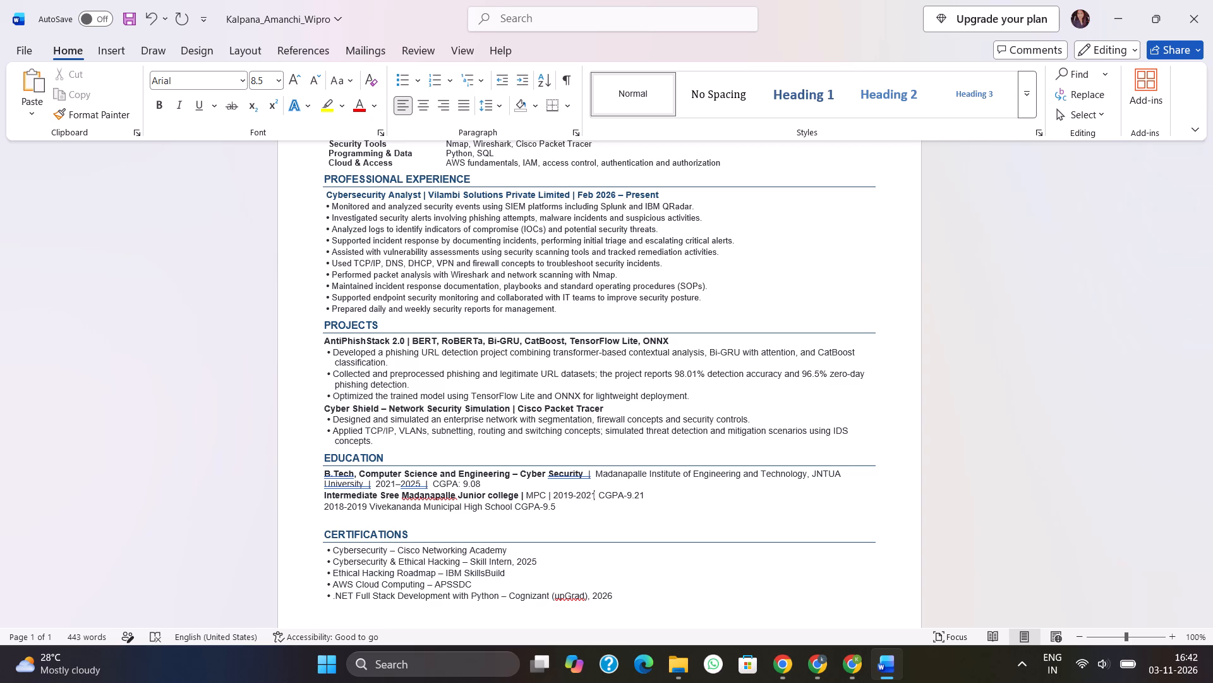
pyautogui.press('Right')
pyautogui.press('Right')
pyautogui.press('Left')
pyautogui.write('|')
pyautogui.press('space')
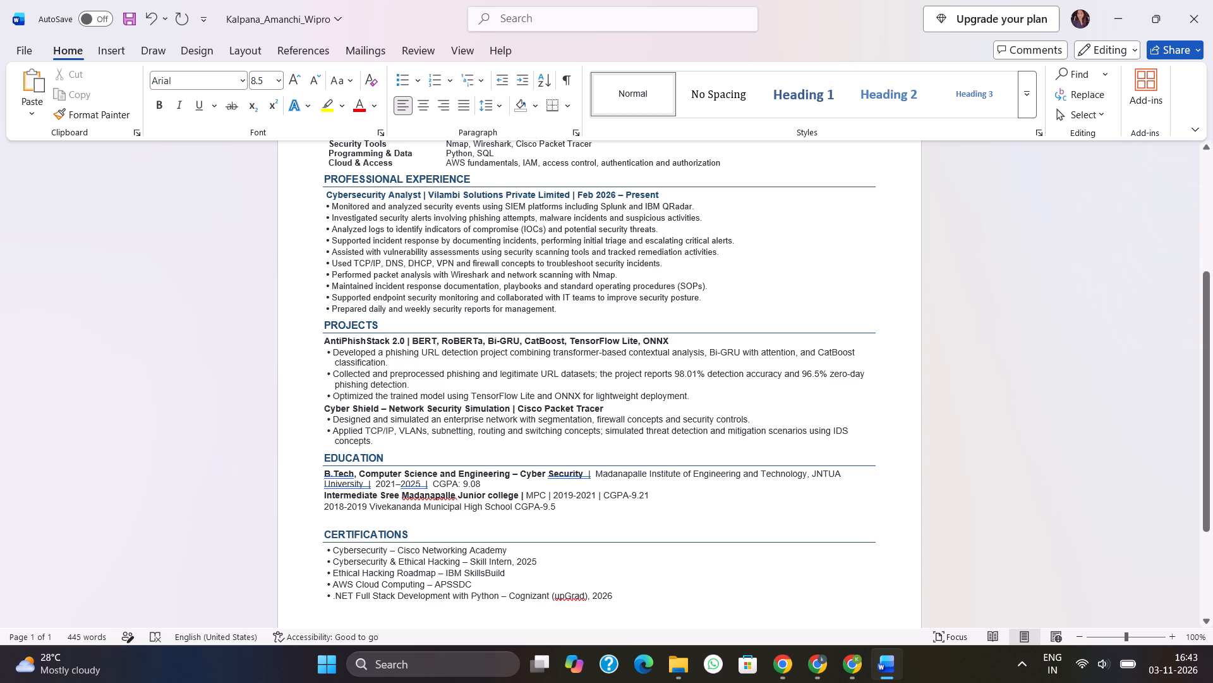
# Move "2018-2019" from the start of the Vivekananda Municipal High School line to just before "CGPA-9.5", separated by spaces.
pyautogui.moveTo(366, 507); pyautogui.dragTo(312, 510)
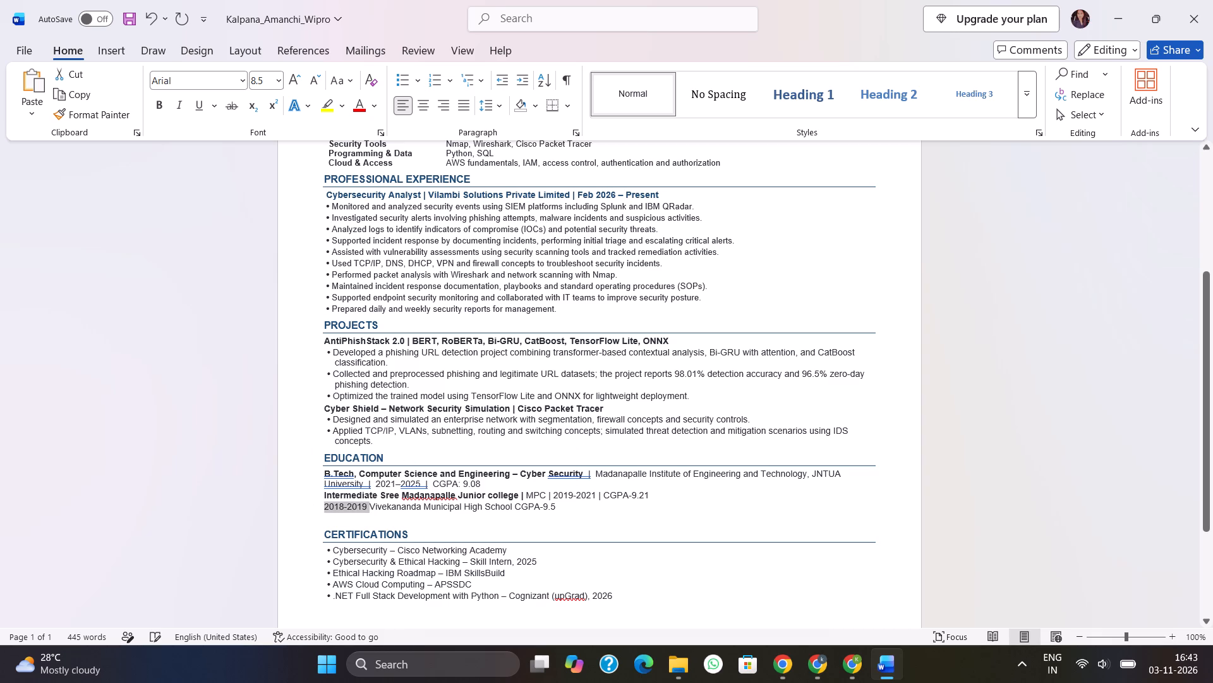
pyautogui.hotkey('ctrl', 'c')
pyautogui.press('BackSpace')
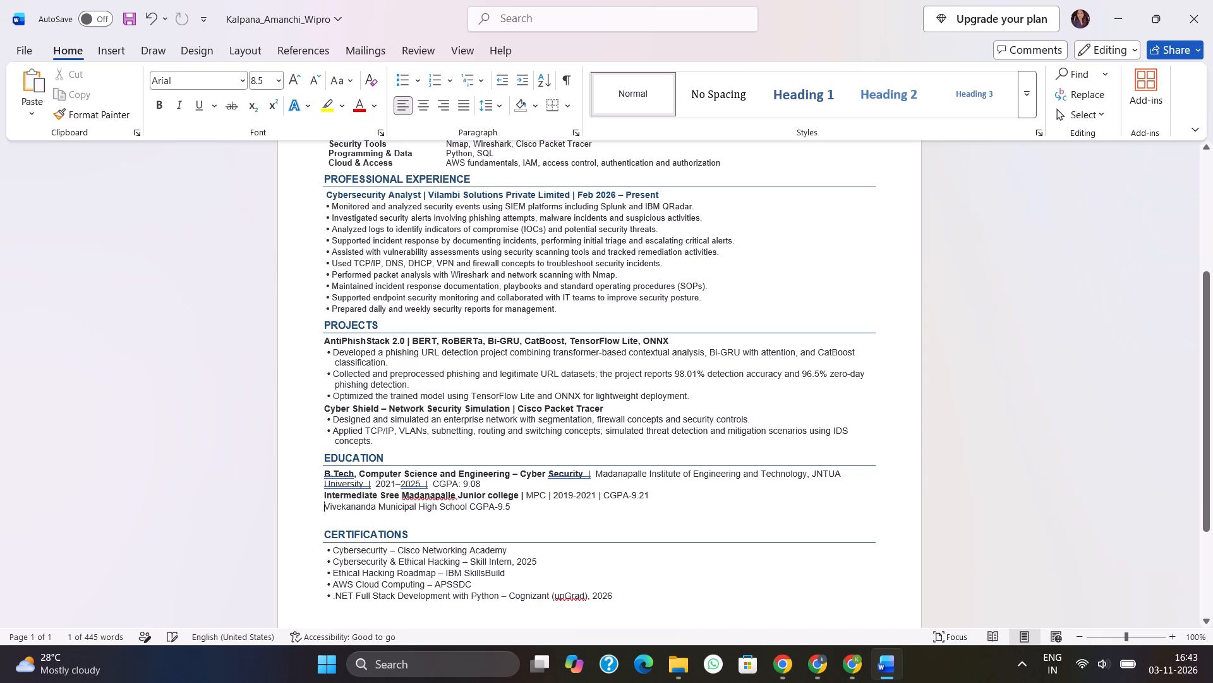
pyautogui.click(468, 510)
pyautogui.press('Right')
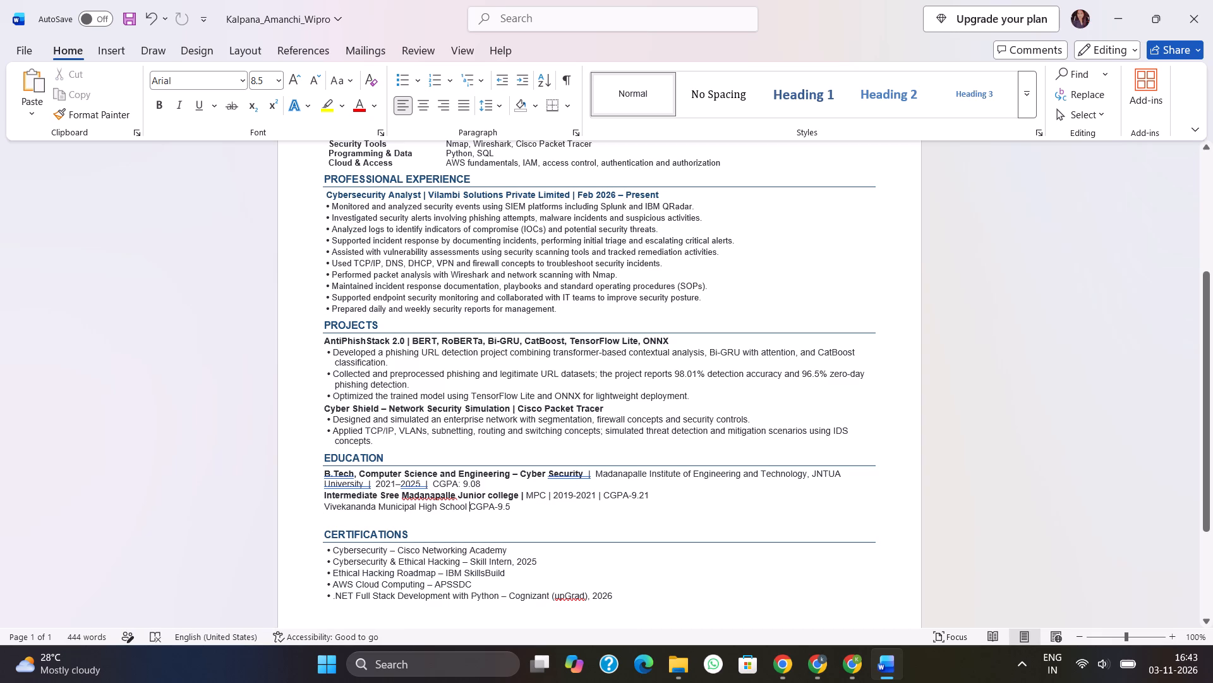
pyautogui.hotkey('ctrl', 'v')
pyautogui.press('space')
# Make "Vivekananda Municipal High School" bold in the Education section.
pyautogui.click(466, 507)
pyautogui.moveTo(466, 507); pyautogui.dragTo(339, 505)
pyautogui.click(349, 470)
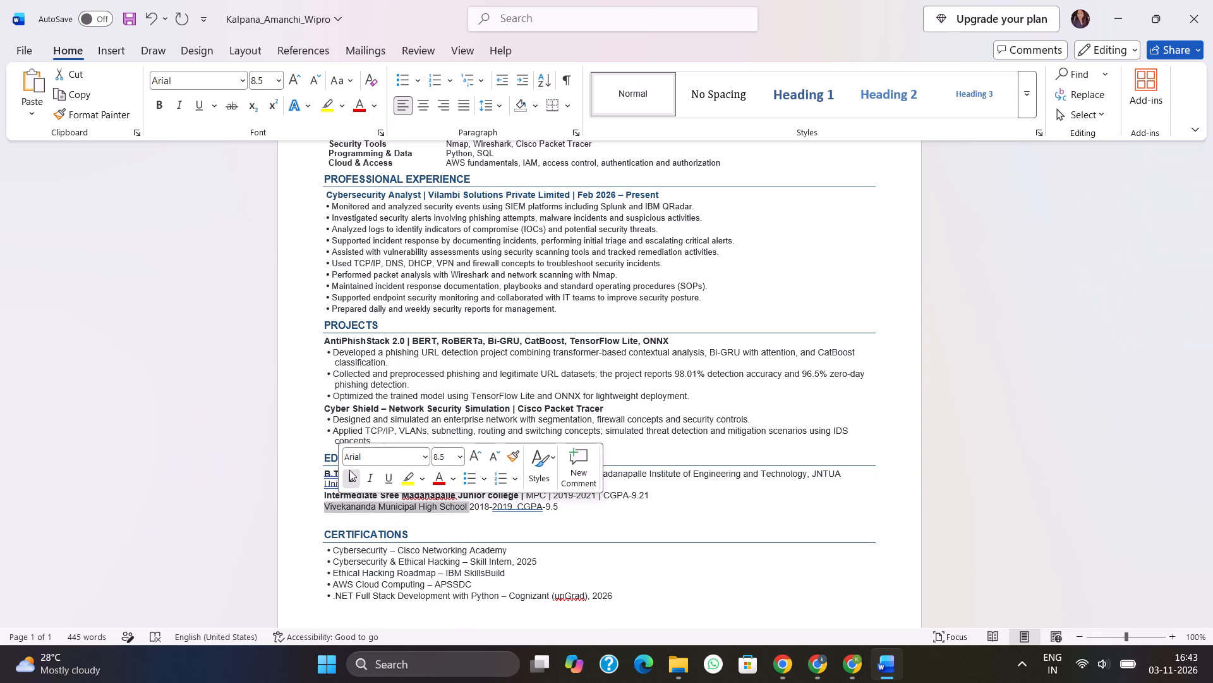
# Insert "|" separators before "2018-2019" and before "CGPA-9.5" on the Vivekananda Municipal High School line, with single spacing.
pyautogui.click(478, 503)
pyautogui.press('space')
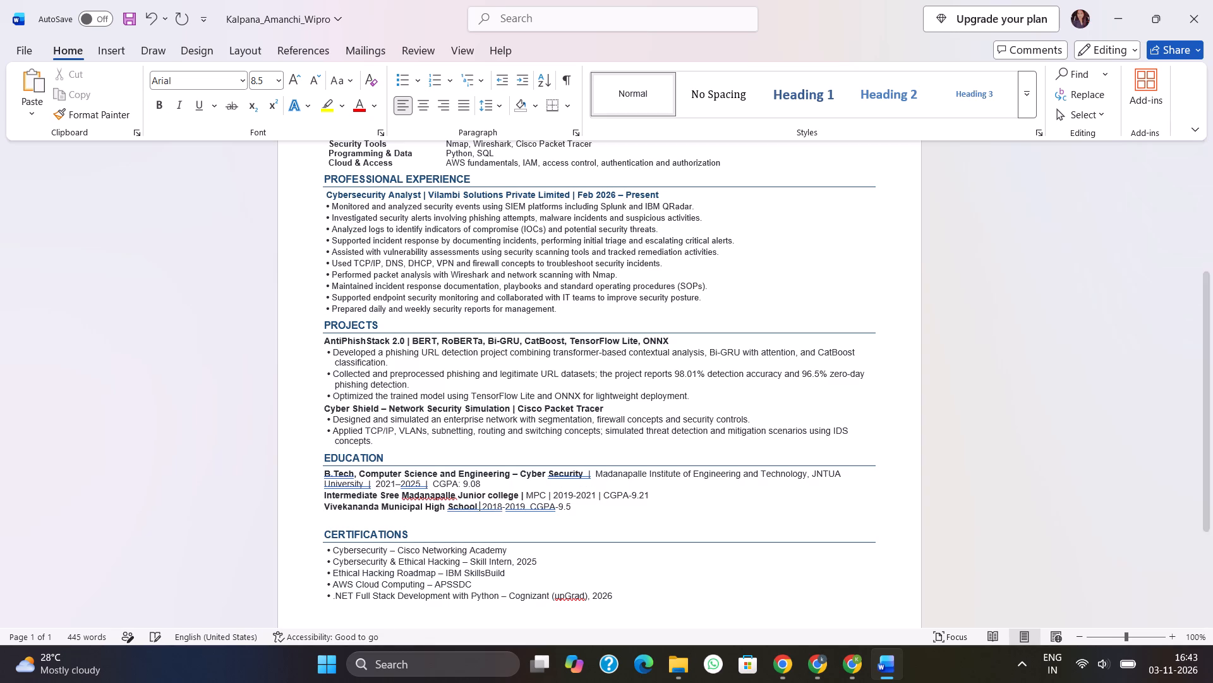
pyautogui.write('|')
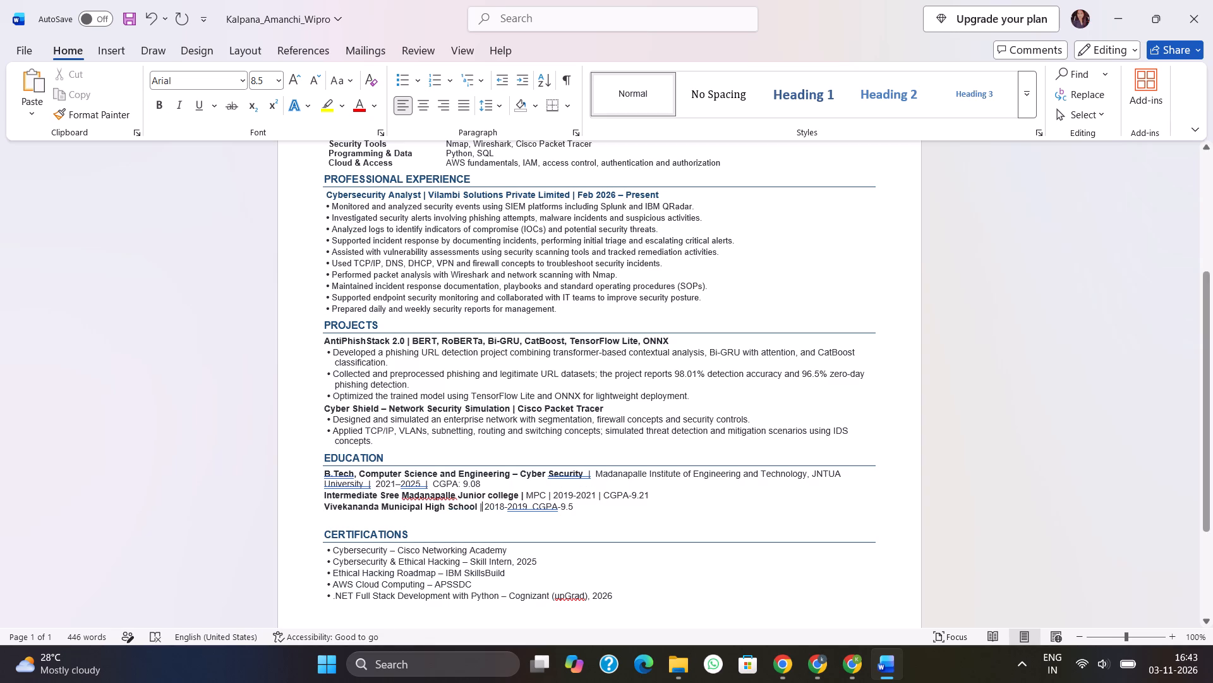
pyautogui.click(530, 507)
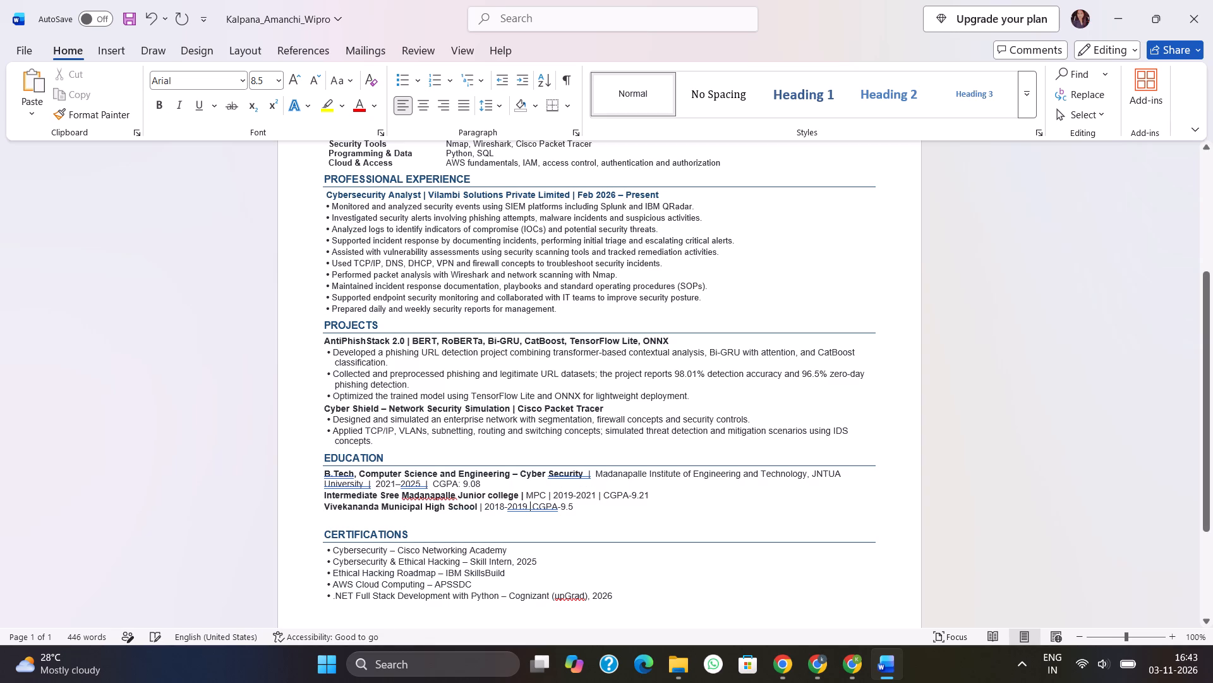
pyautogui.press('BackSpace')
pyautogui.press('Right')
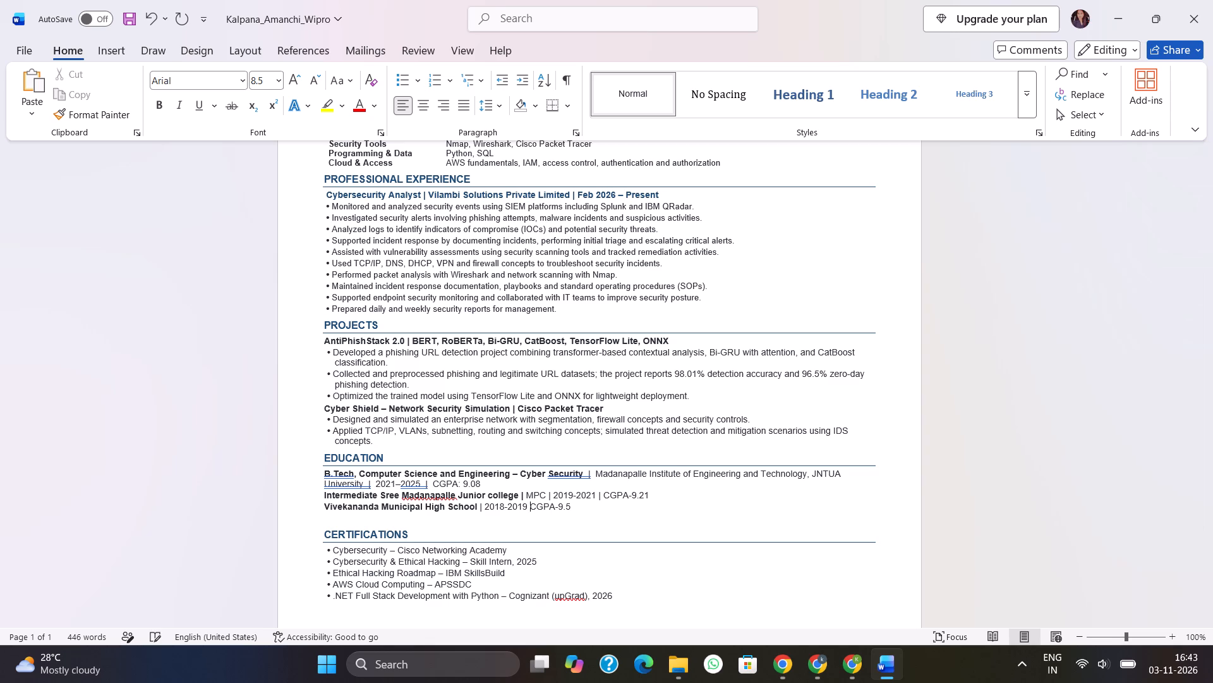
pyautogui.write('|')
pyautogui.press('space')
pyautogui.click(1086, 479)
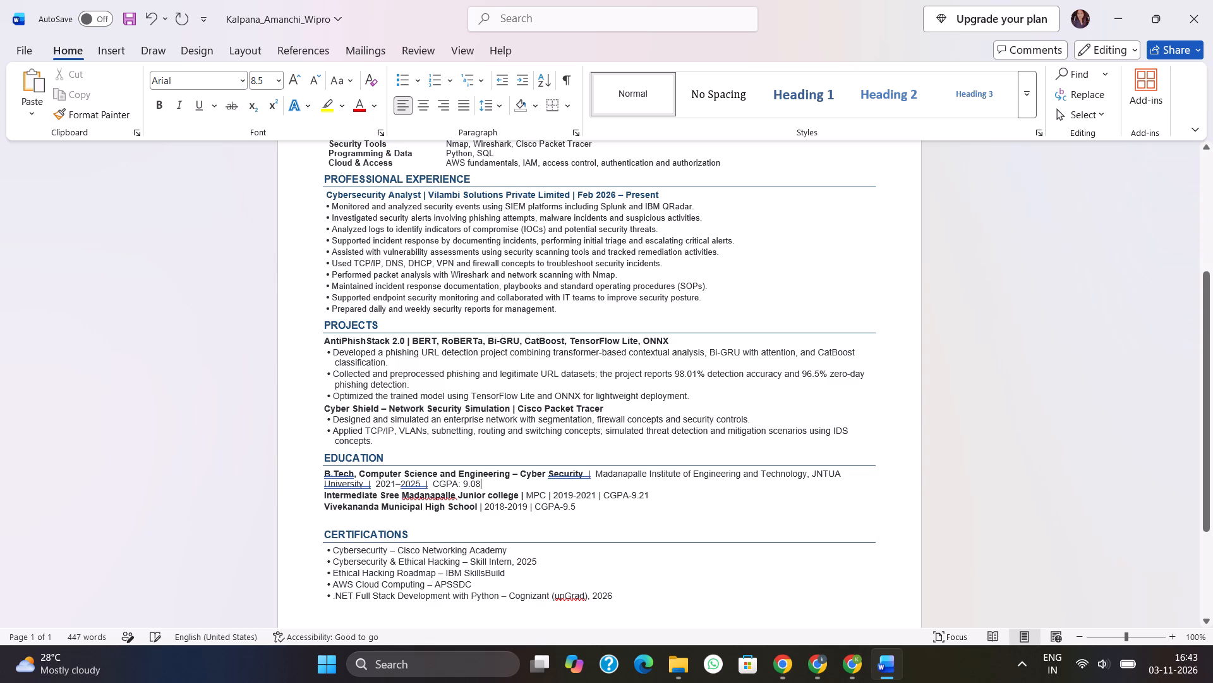
# Delete the start month "Feb" from the Vilambi Solutions heading under Professional Experience.
pyautogui.scroll(2, 643, 483)
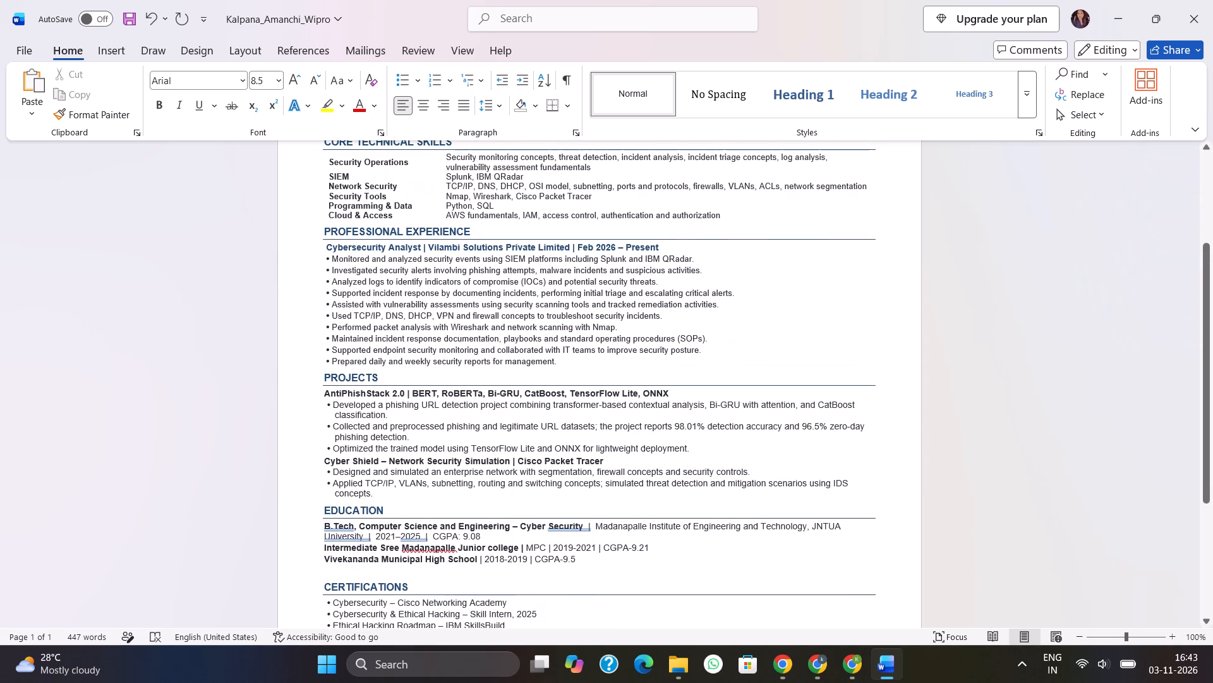
pyautogui.scroll(3, 643, 483)
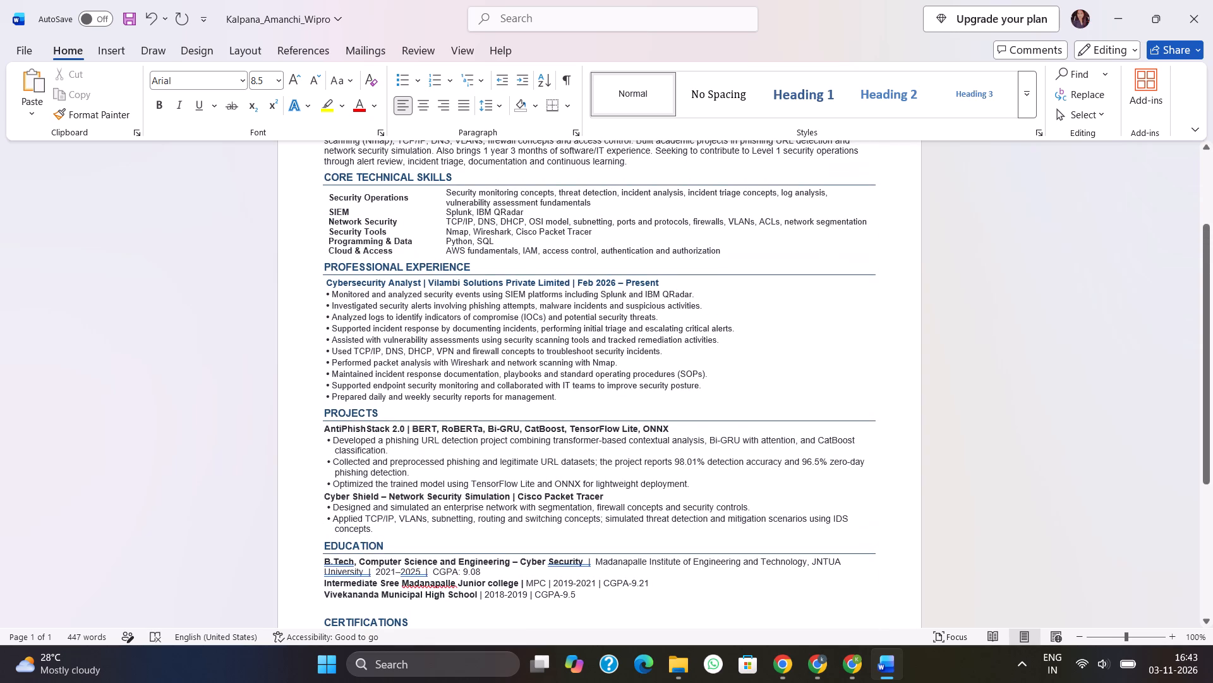
pyautogui.scroll(3, 643, 483)
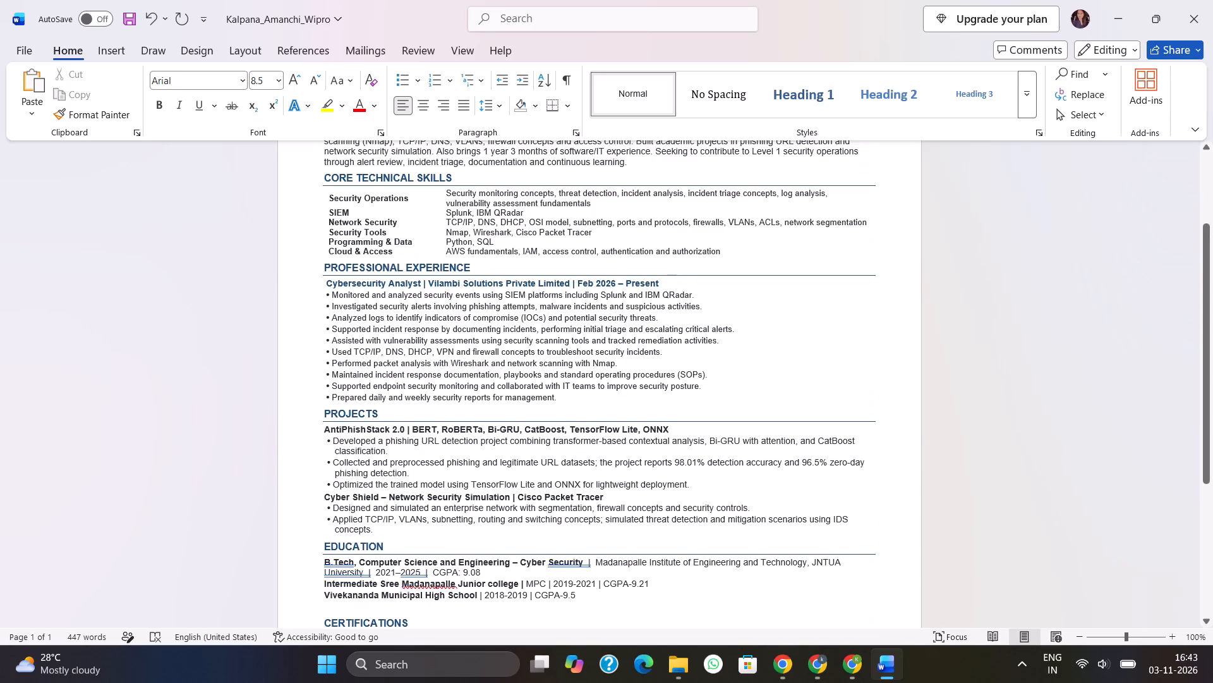
pyautogui.scroll(2, 643, 483)
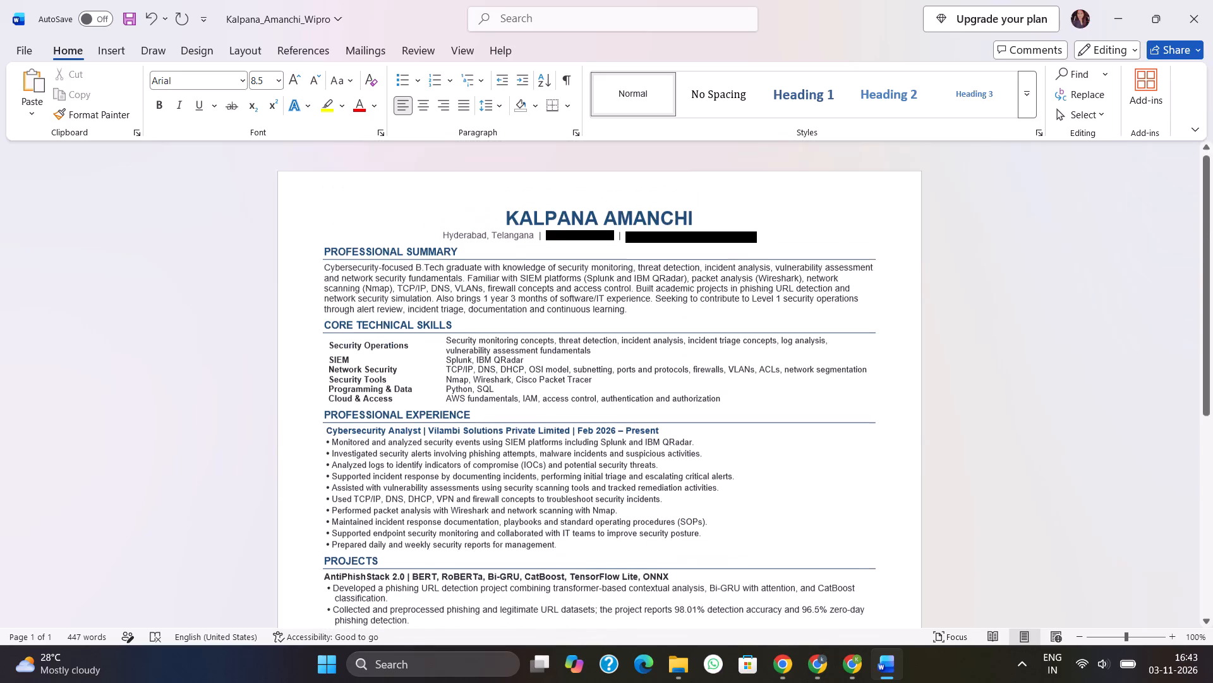
pyautogui.scroll(-5, 643, 483)
pyautogui.scroll(6, 643, 483)
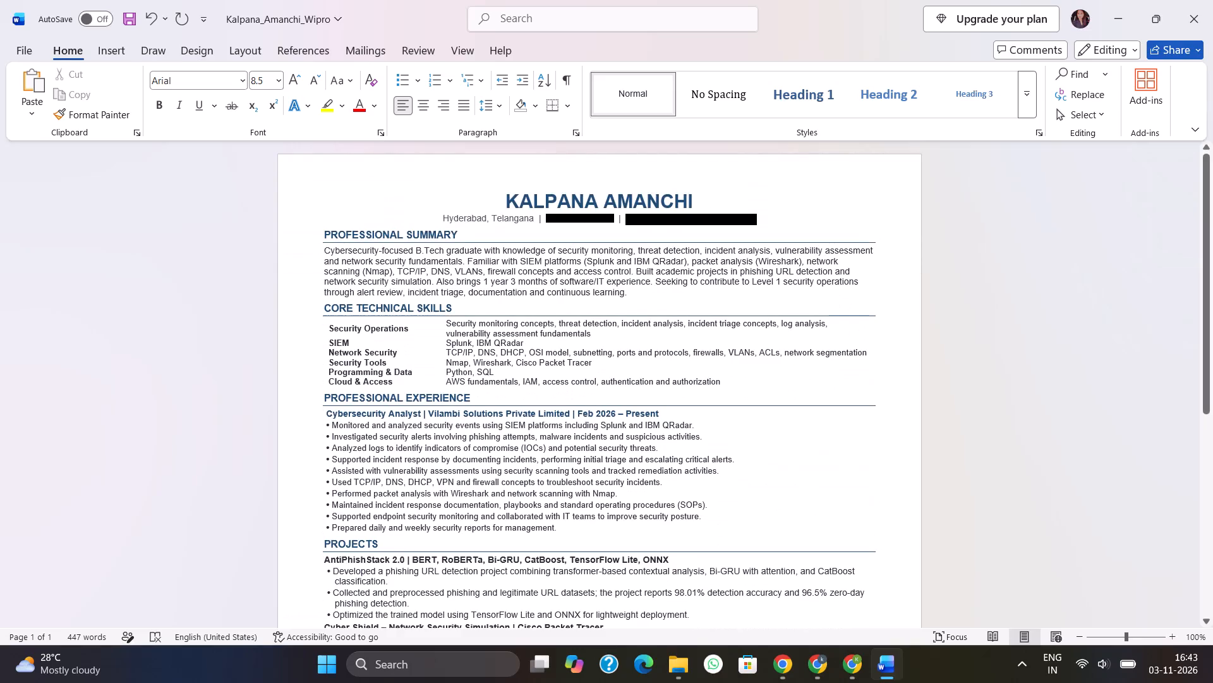
pyautogui.click(590, 414)
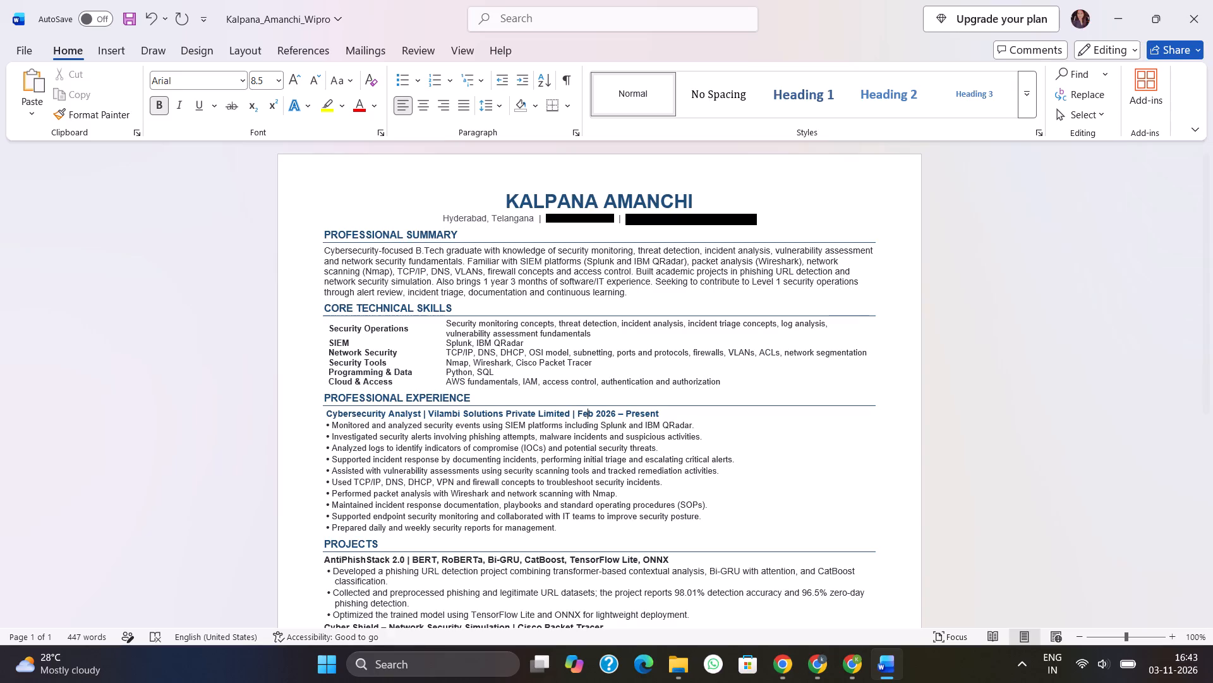
pyautogui.press('Right')
pyautogui.press('Right')
pyautogui.press('Left')
pyautogui.press('BackSpace')
pyautogui.press('BackSpace')
pyautogui.press('BackSpace')
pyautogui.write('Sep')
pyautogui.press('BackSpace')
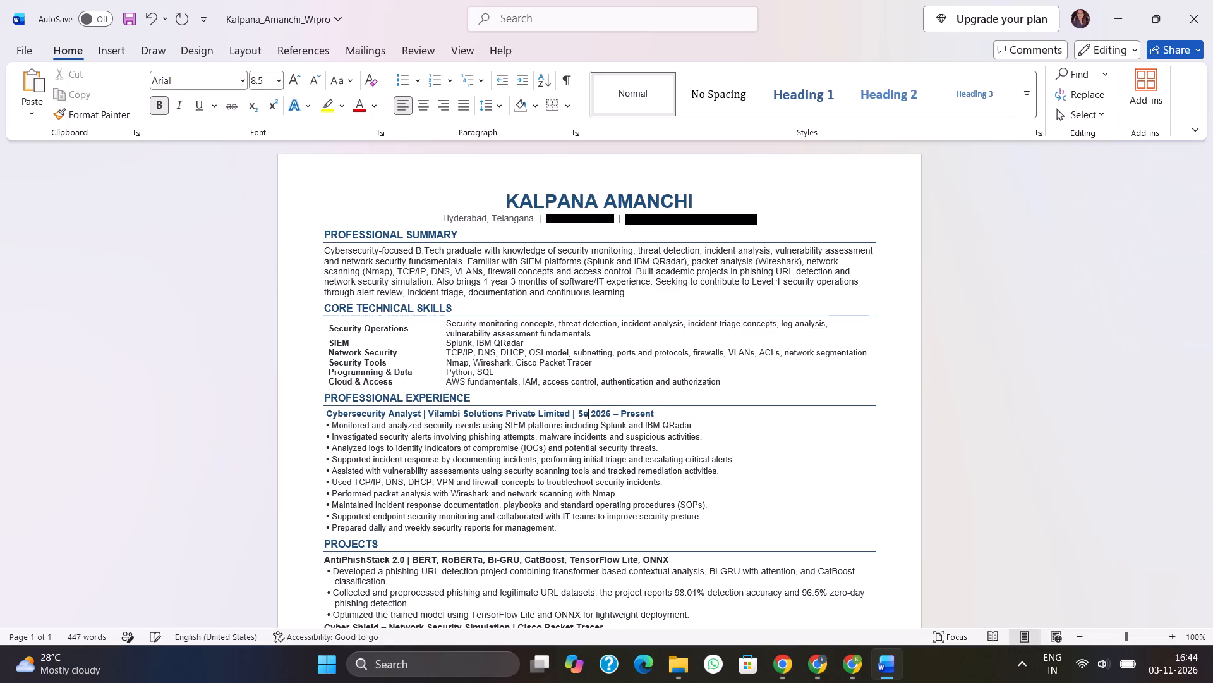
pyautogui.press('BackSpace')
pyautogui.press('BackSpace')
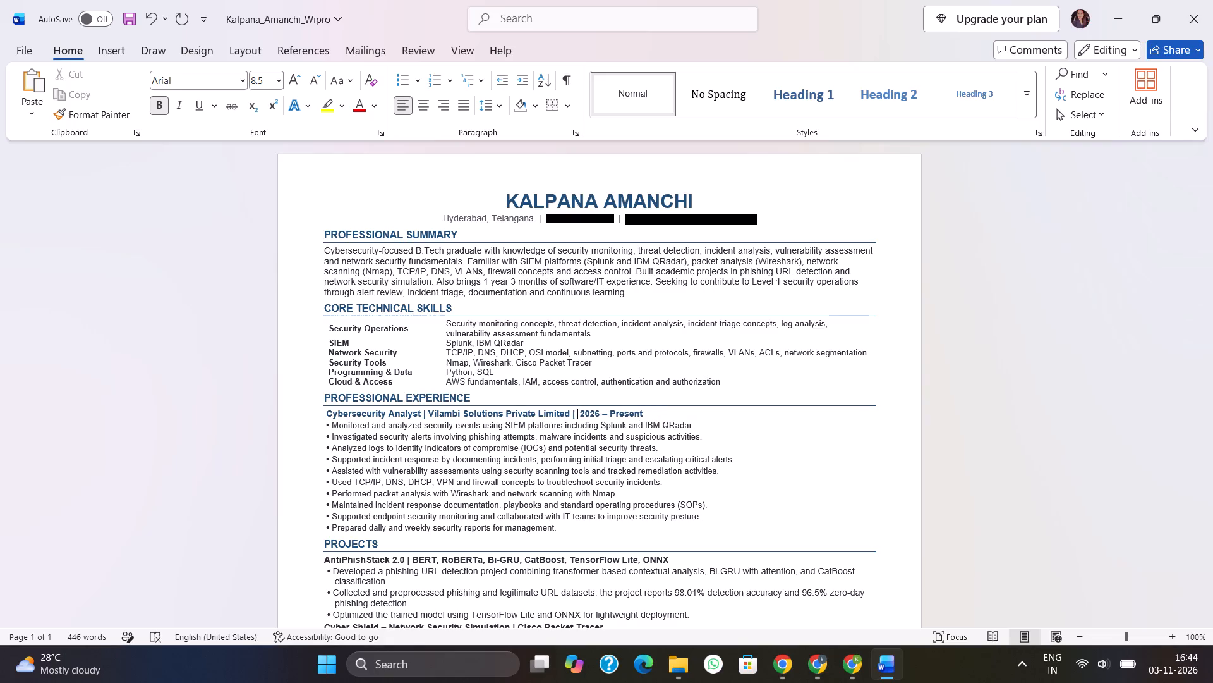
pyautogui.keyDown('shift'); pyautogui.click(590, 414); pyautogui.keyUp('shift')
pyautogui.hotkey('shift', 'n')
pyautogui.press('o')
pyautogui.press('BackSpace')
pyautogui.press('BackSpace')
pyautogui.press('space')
# Complete the start date in the Vilambi Solutions heading as "Dec 2026".
pyautogui.write('DE')
pyautogui.press('BackSpace')
pyautogui.write('ec')
pyautogui.press('space')
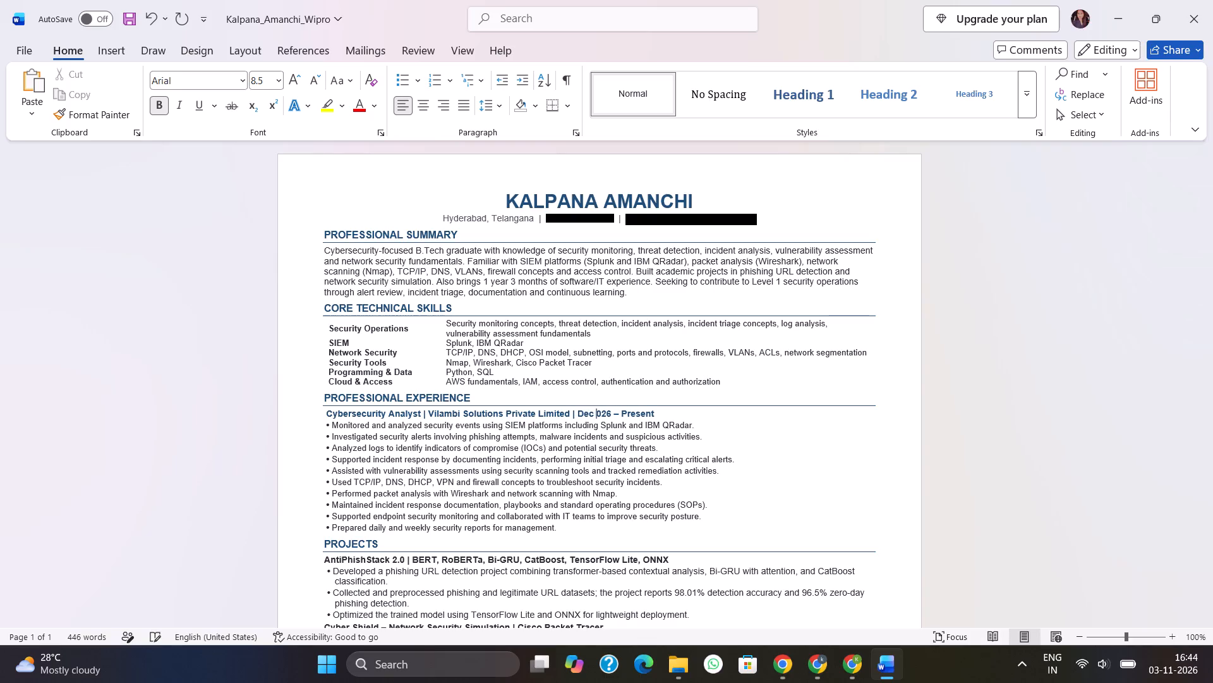
pyautogui.press('2')
# Save the resume document.
pyautogui.hotkey('ctrl', 's')
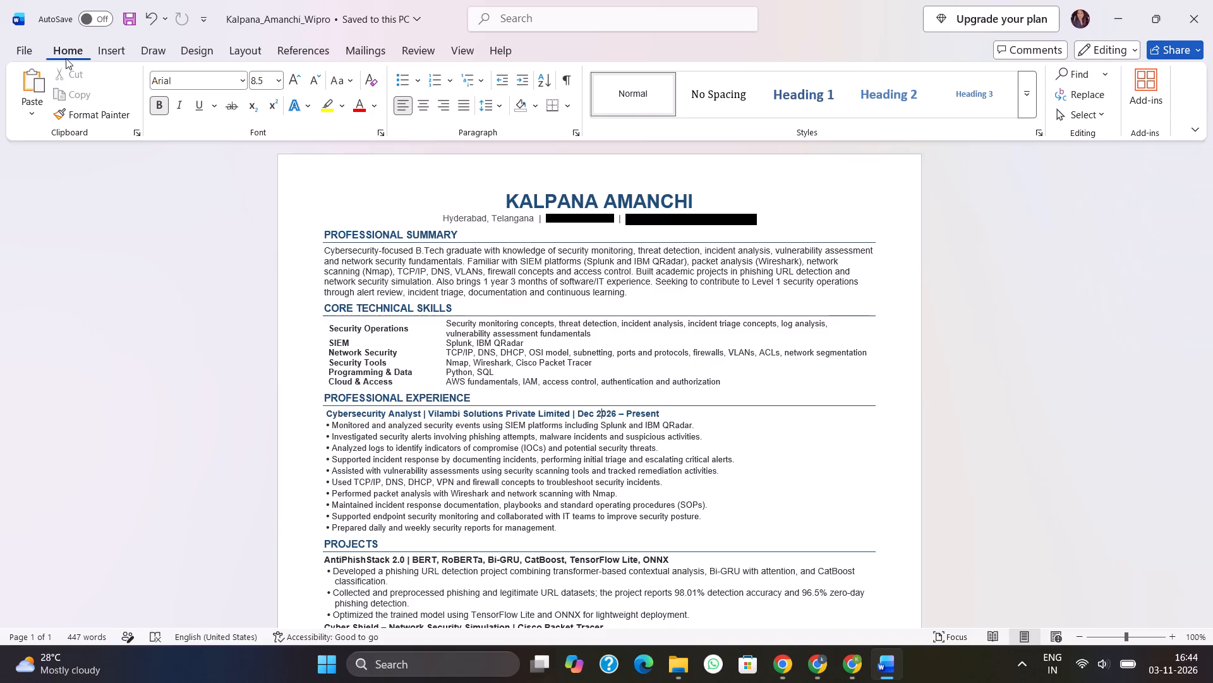
# Prepare to save a copy of the resume in the Downloads folder with PDF as the file type.
pyautogui.click(16, 42)
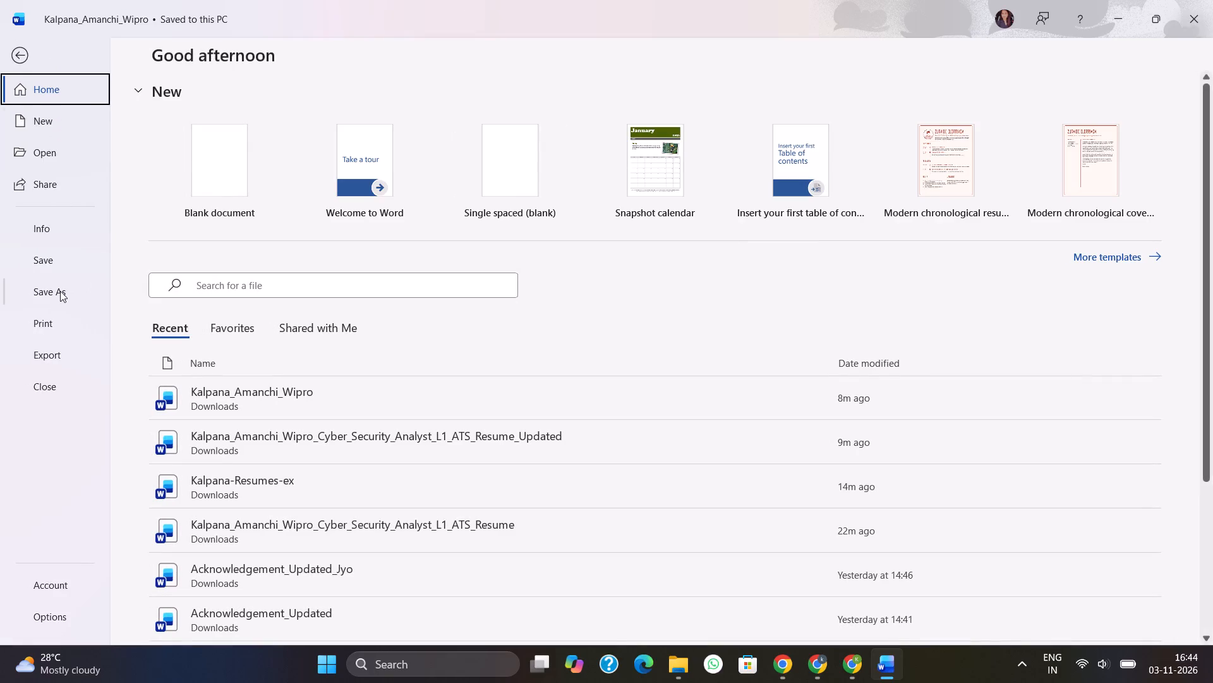
pyautogui.click(60, 291)
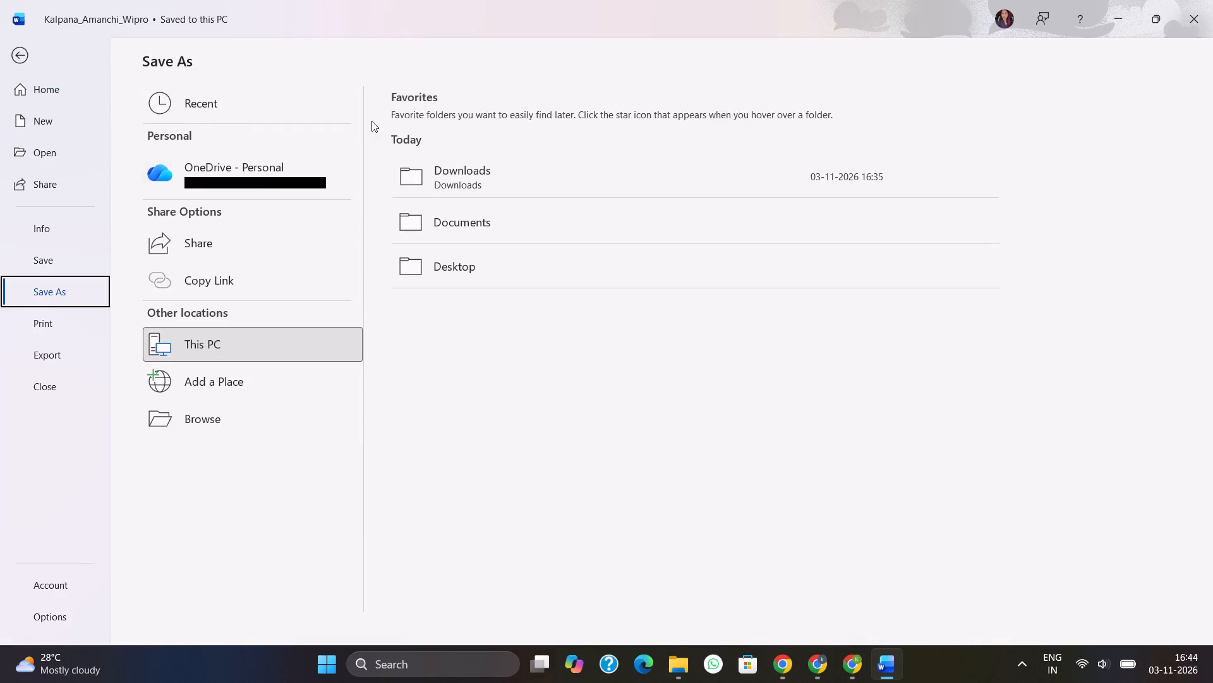
pyautogui.click(495, 177)
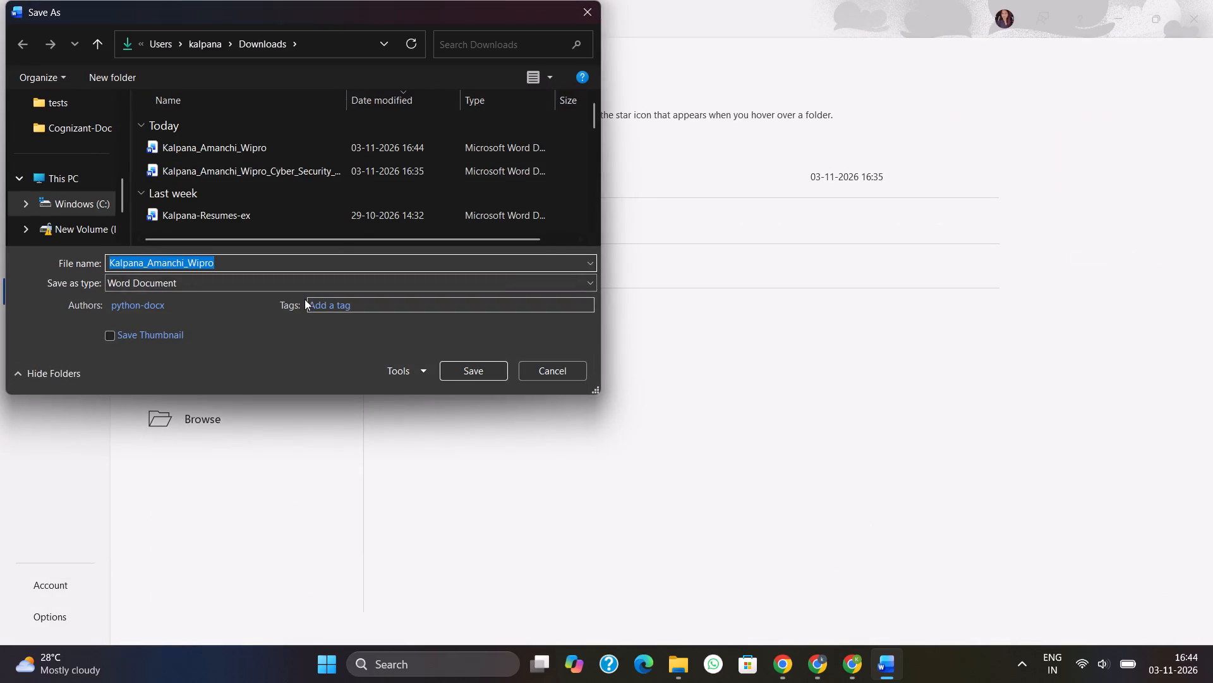
pyautogui.click(317, 286)
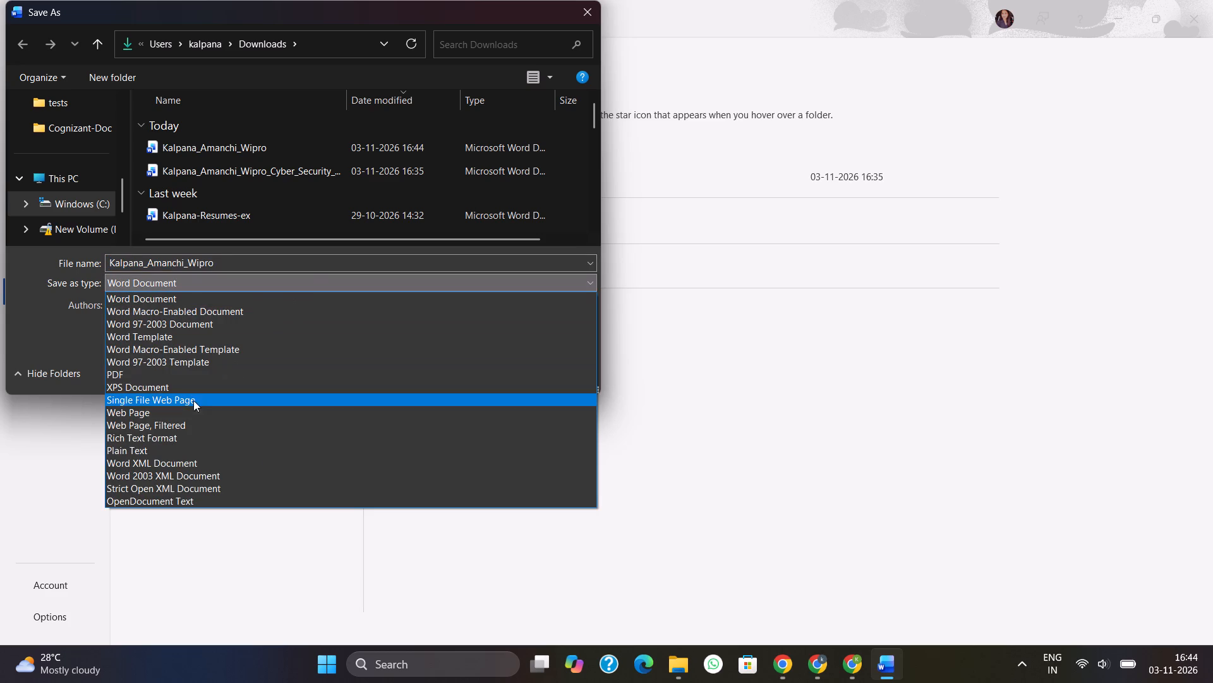
pyautogui.click(207, 372)
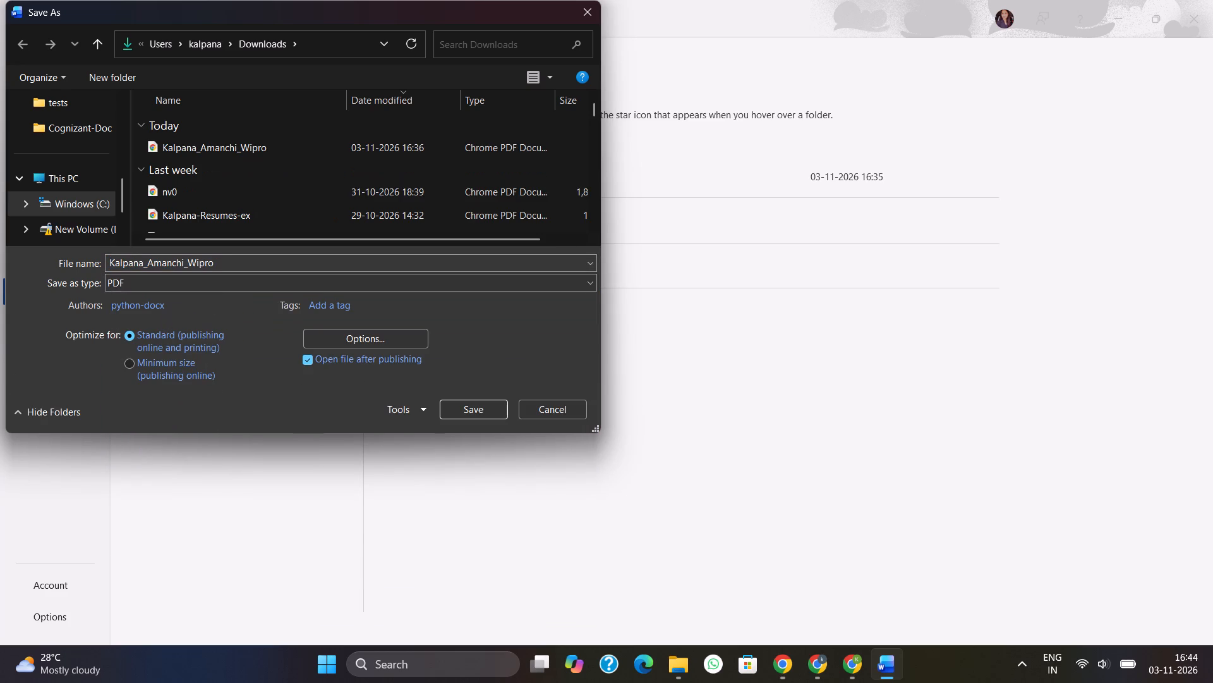
# Replace the PDF's author "python-docx" with the resume owner's first name.
pyautogui.click(163, 305)
pyautogui.press('BackSpace')
pyautogui.press('BackSpace')
pyautogui.press('BackSpace')
pyautogui.press('BackSpace')
pyautogui.press('BackSpace')
pyautogui.press('BackSpace')
pyautogui.press('BackSpace')
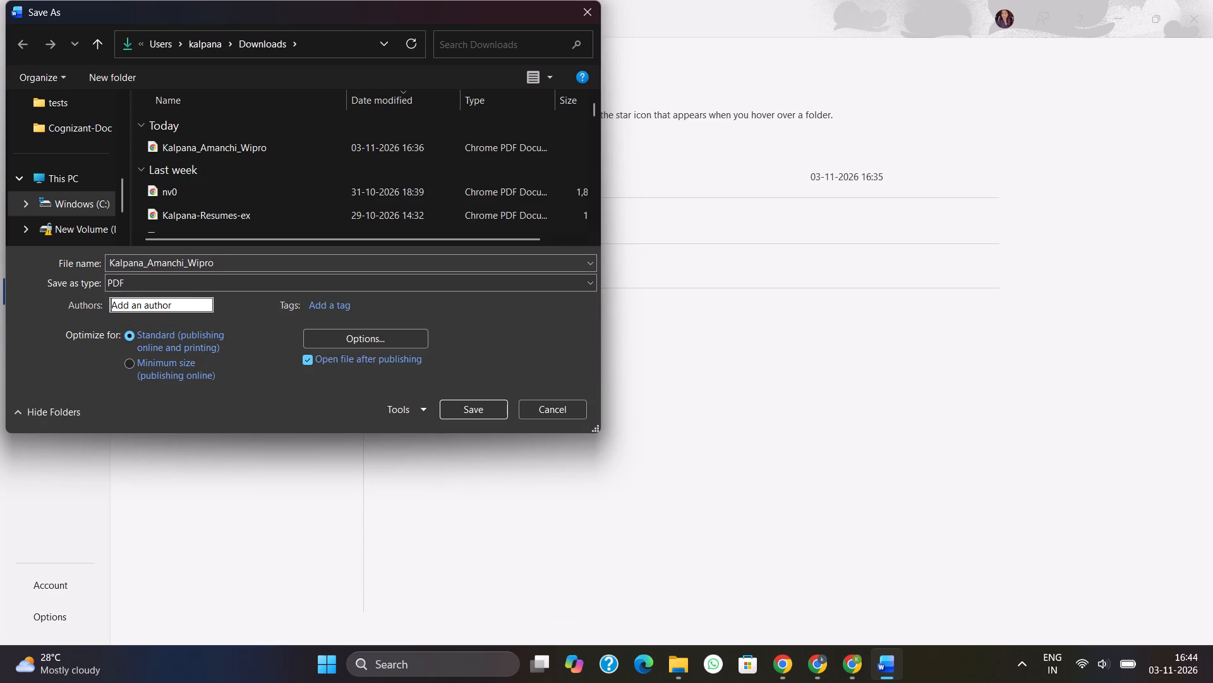
pyautogui.hotkey('shift', 'k')
pyautogui.press('a')
pyautogui.write('lpana')
pyautogui.press('Right')
pyautogui.press('BackSpace')
pyautogui.press('Return')
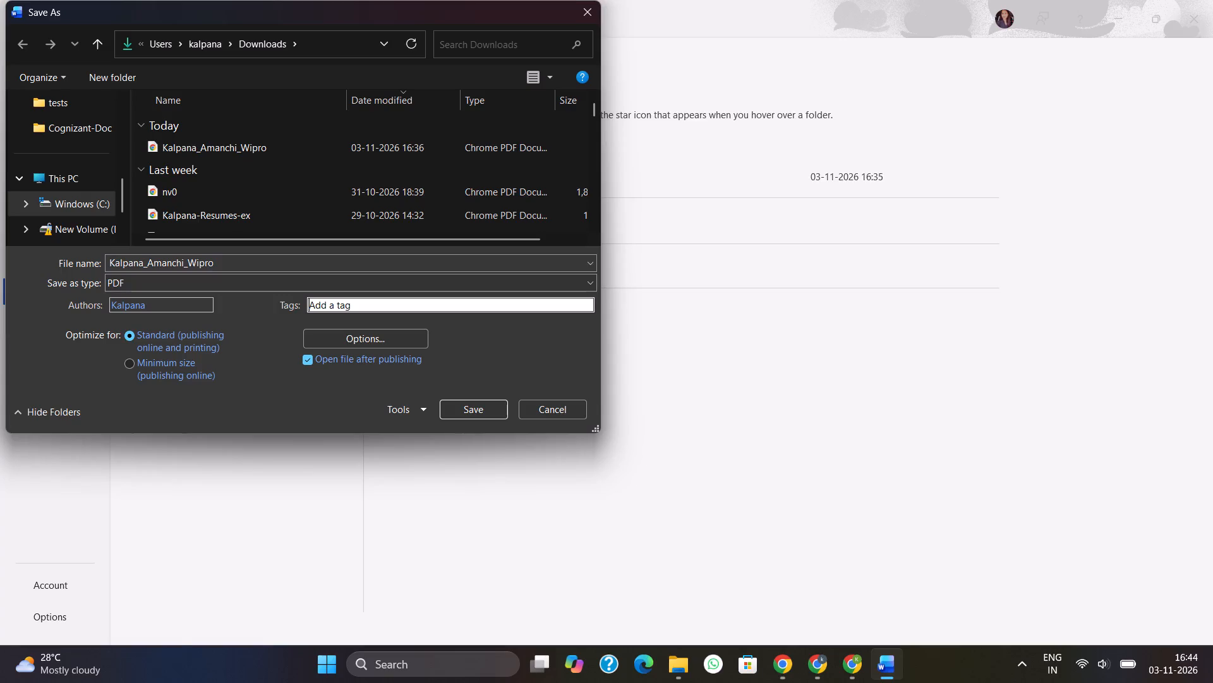
# Save the PDF under the same file name, replacing the existing PDF in Downloads.
pyautogui.click(490, 402)
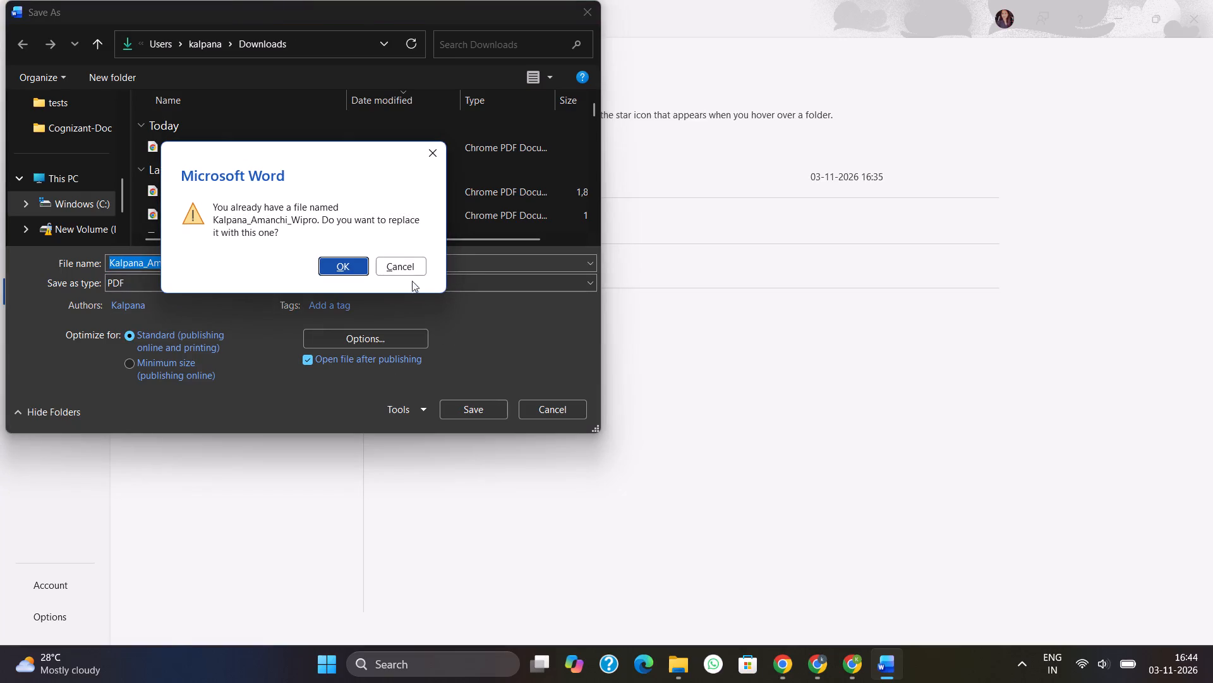
pyautogui.click(342, 262)
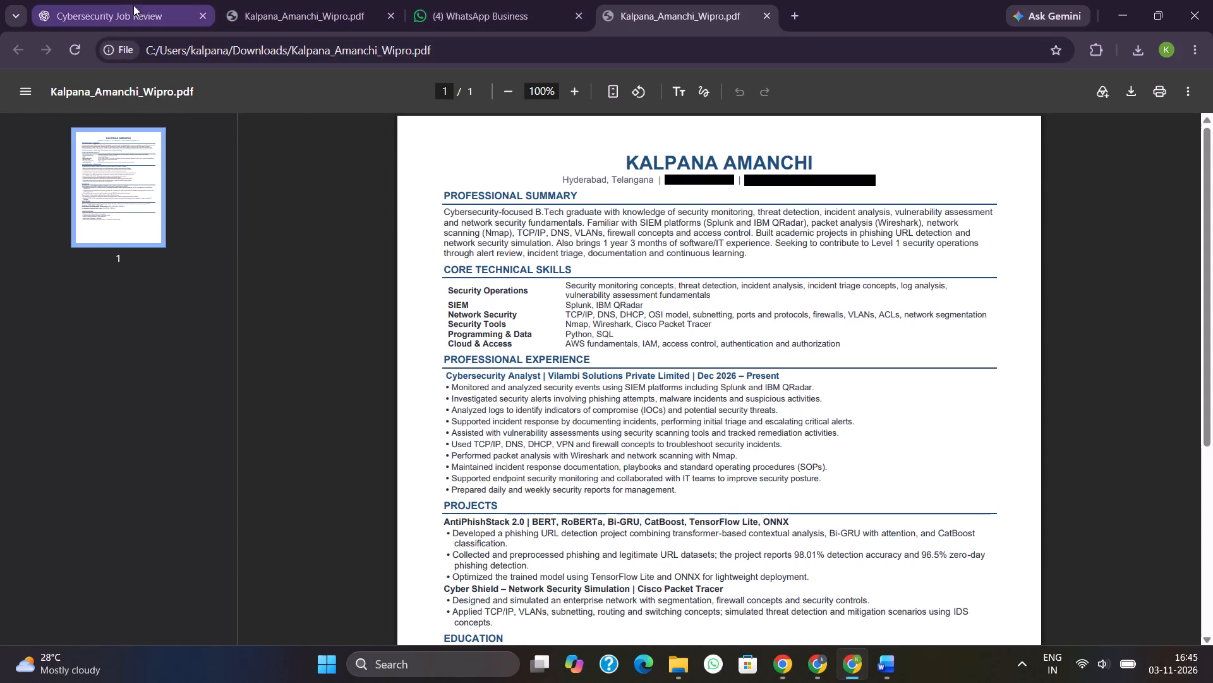
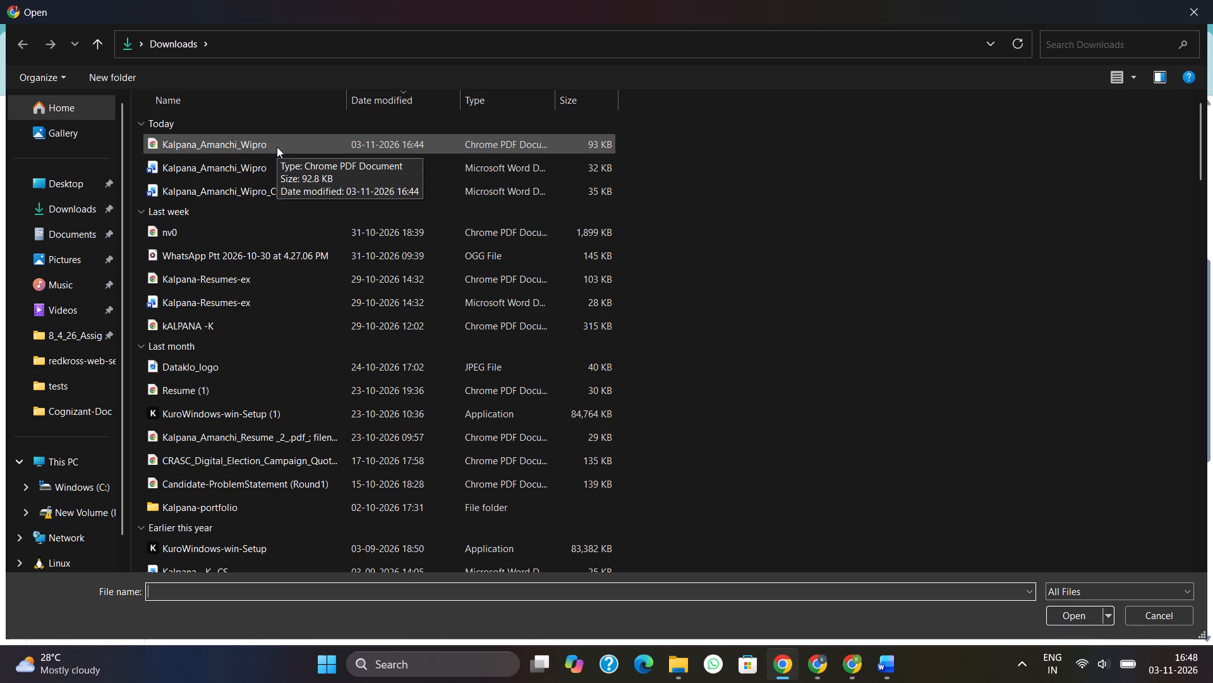
# Upload the Wipro resume PDF from the Downloads folder as the application's Resume/CV.
pyautogui.doubleClick(277, 147)
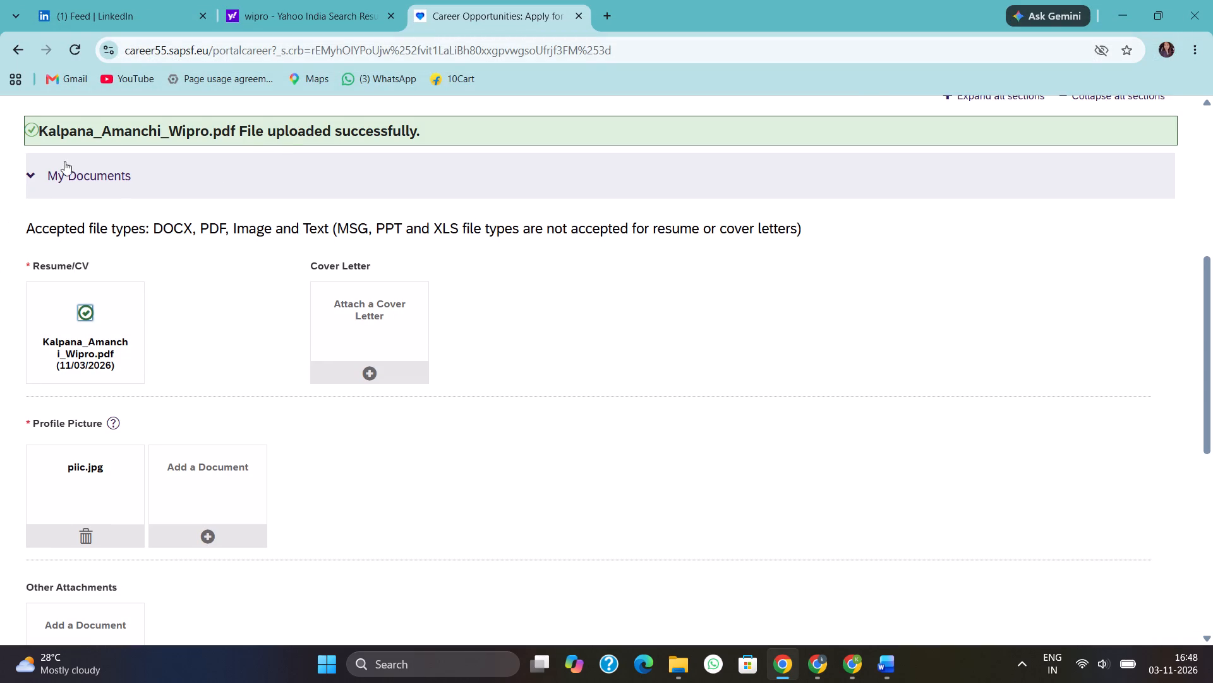
# Expand the application's Profile Information section and review the prefilled personal and address details.
pyautogui.scroll(-8, 468, 463)
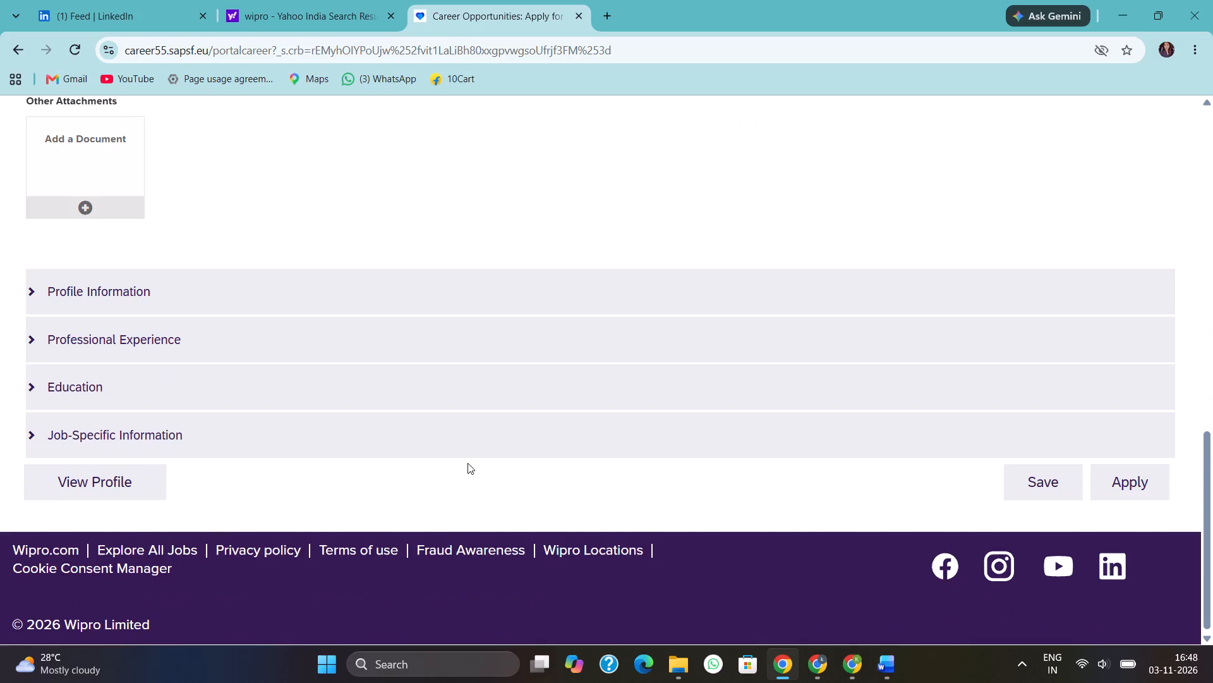
pyautogui.click(100, 288)
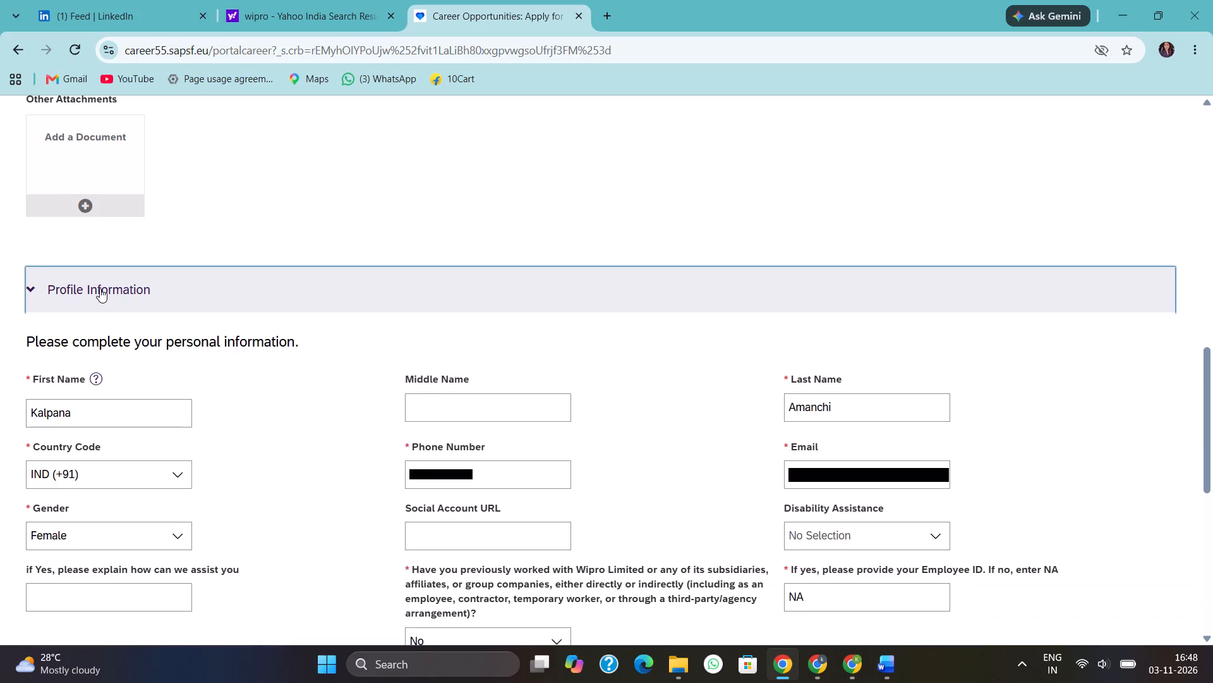
pyautogui.scroll(-1, 631, 472)
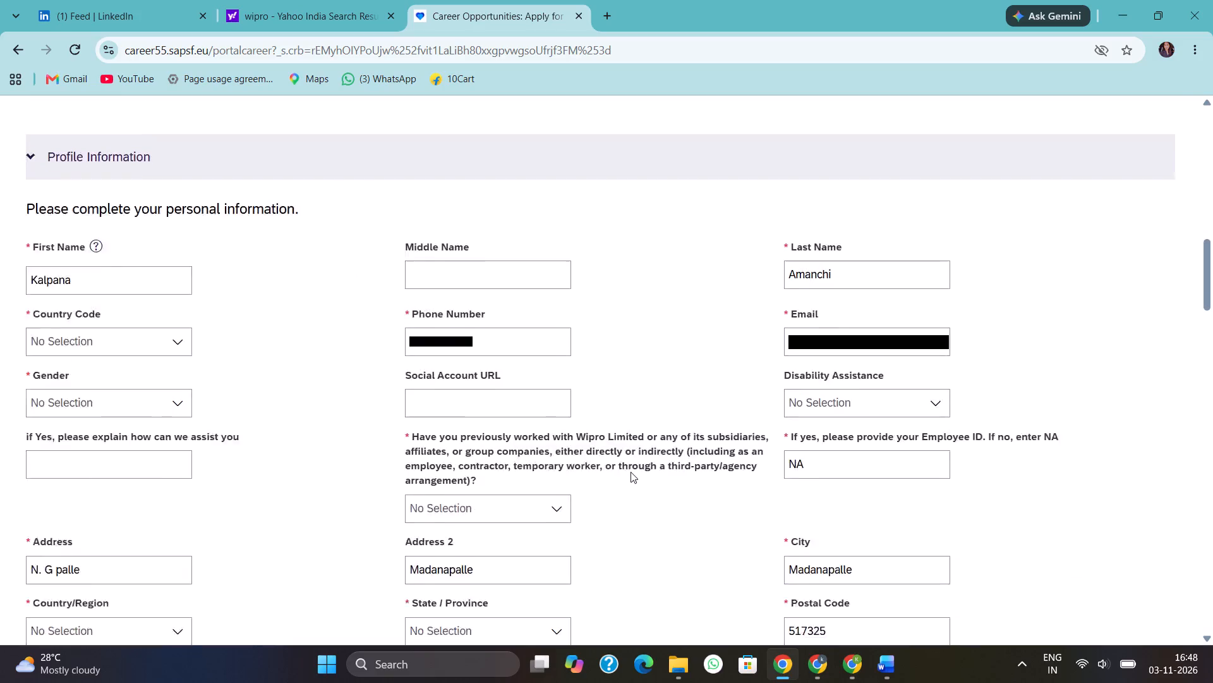
pyautogui.scroll(-2, 631, 472)
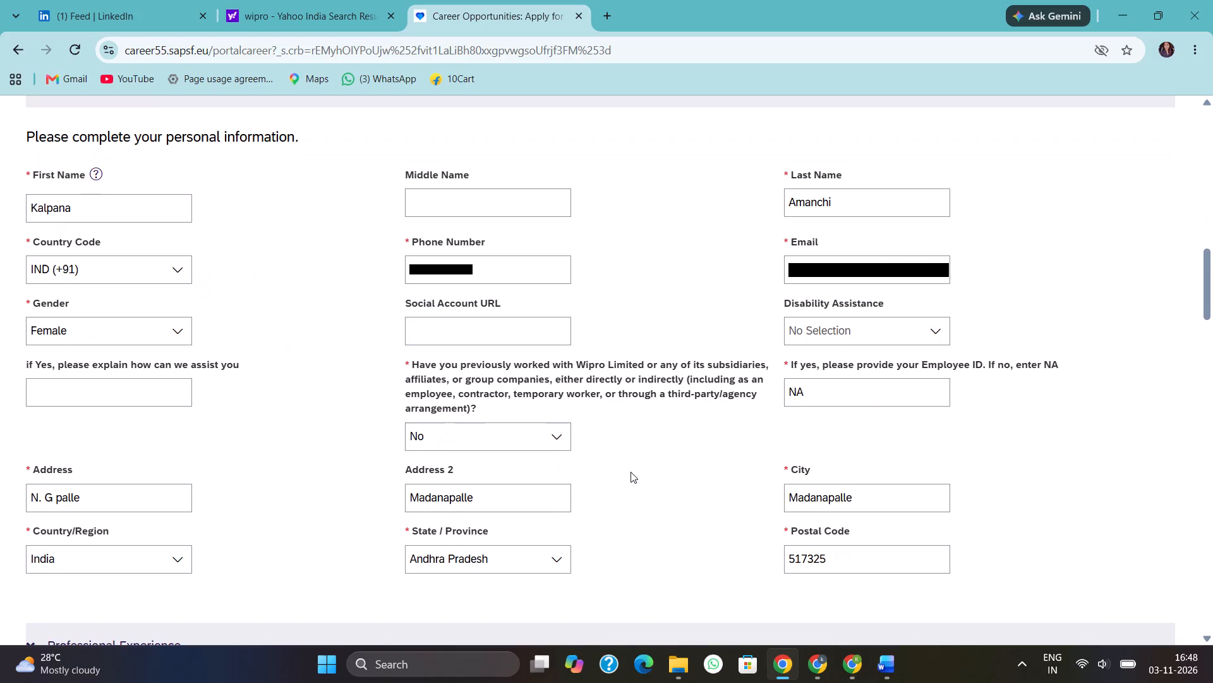
pyautogui.scroll(-5, 631, 472)
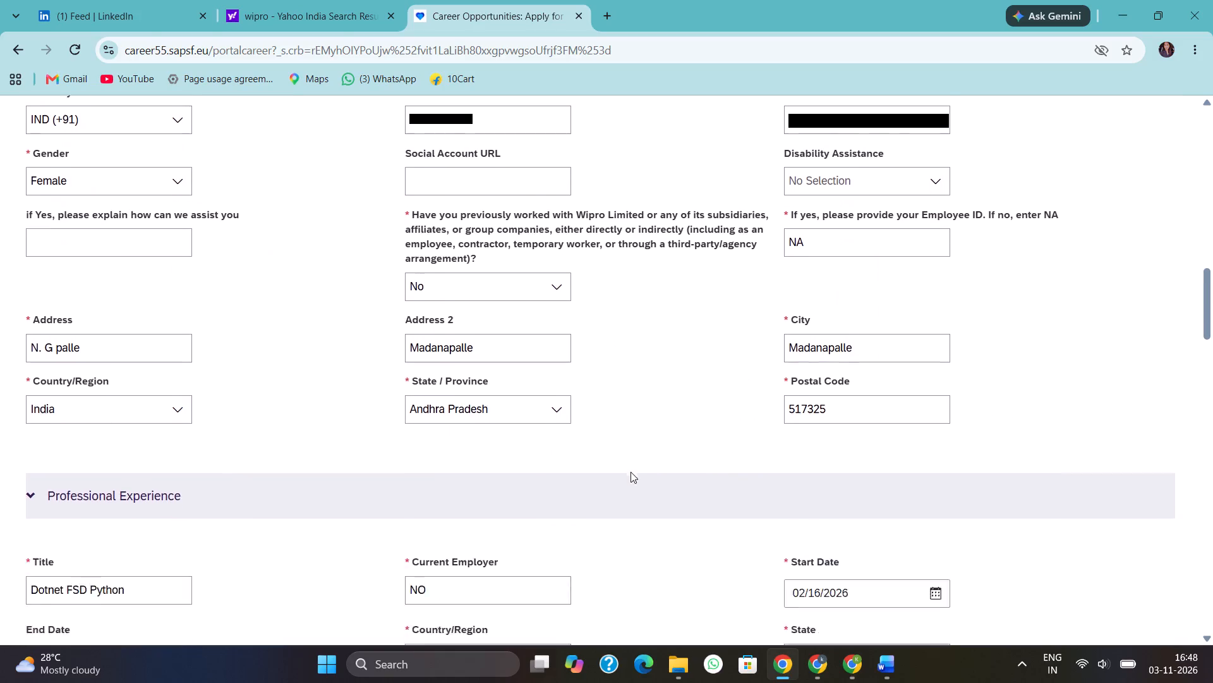
# Replace the job title in the Professional Experience entry with "Junior CyberSecurity".
pyautogui.scroll(-2, 631, 472)
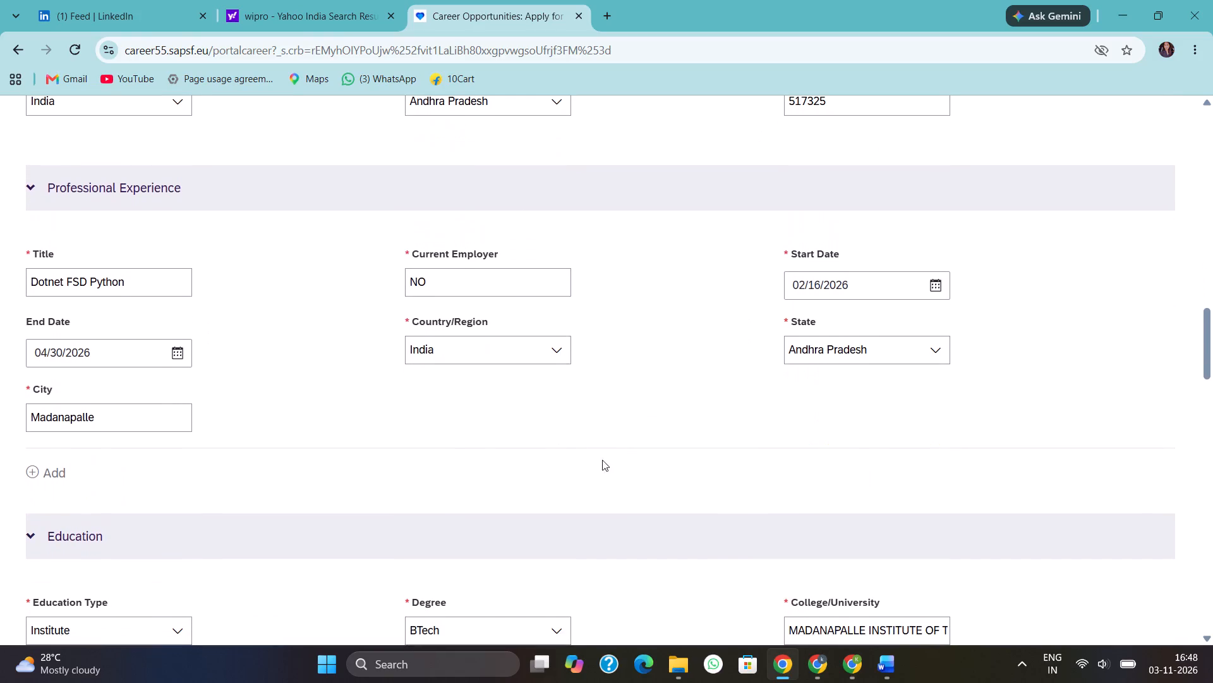
pyautogui.tripleClick(125, 283)
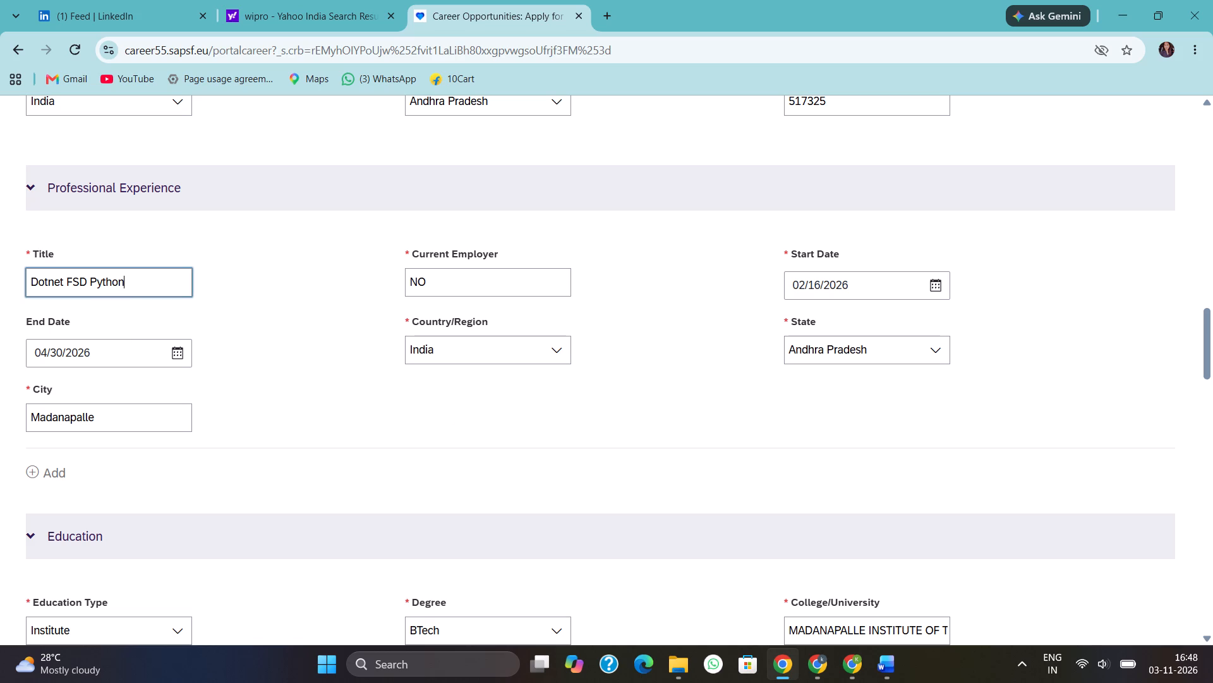
pyautogui.press('BackSpace')
pyautogui.write('Junior')
pyautogui.press('space')
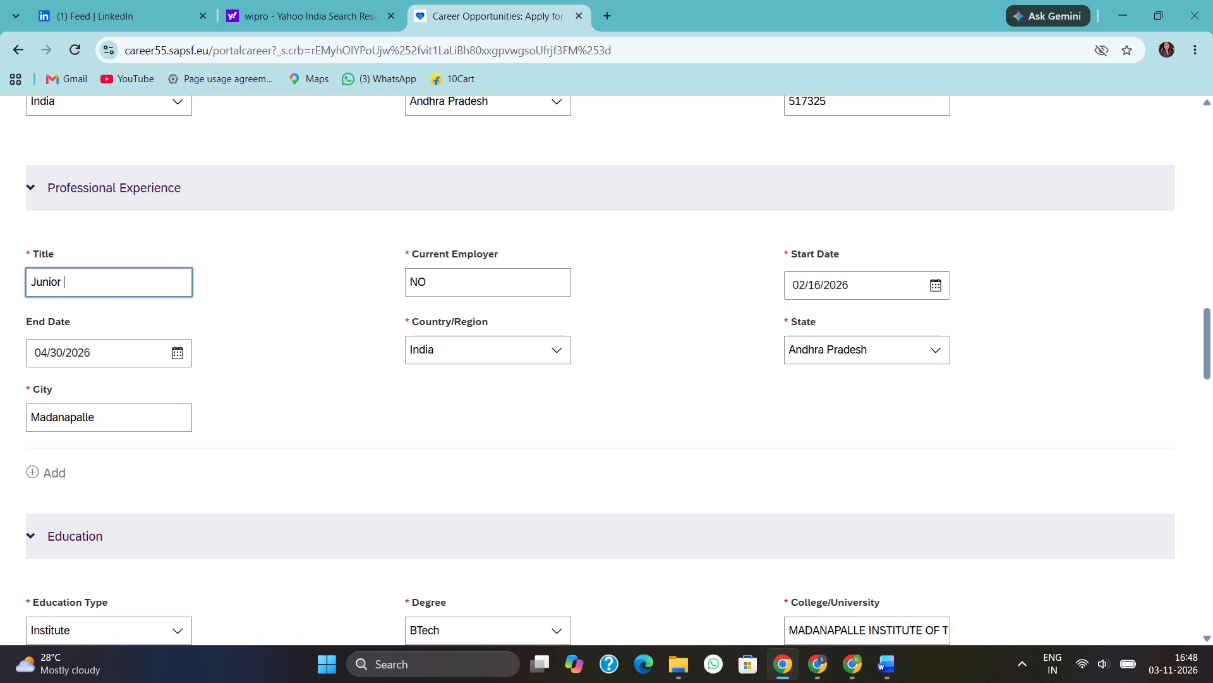
pyautogui.write('Cyber')
pyautogui.write('Security')
pyautogui.click(425, 273)
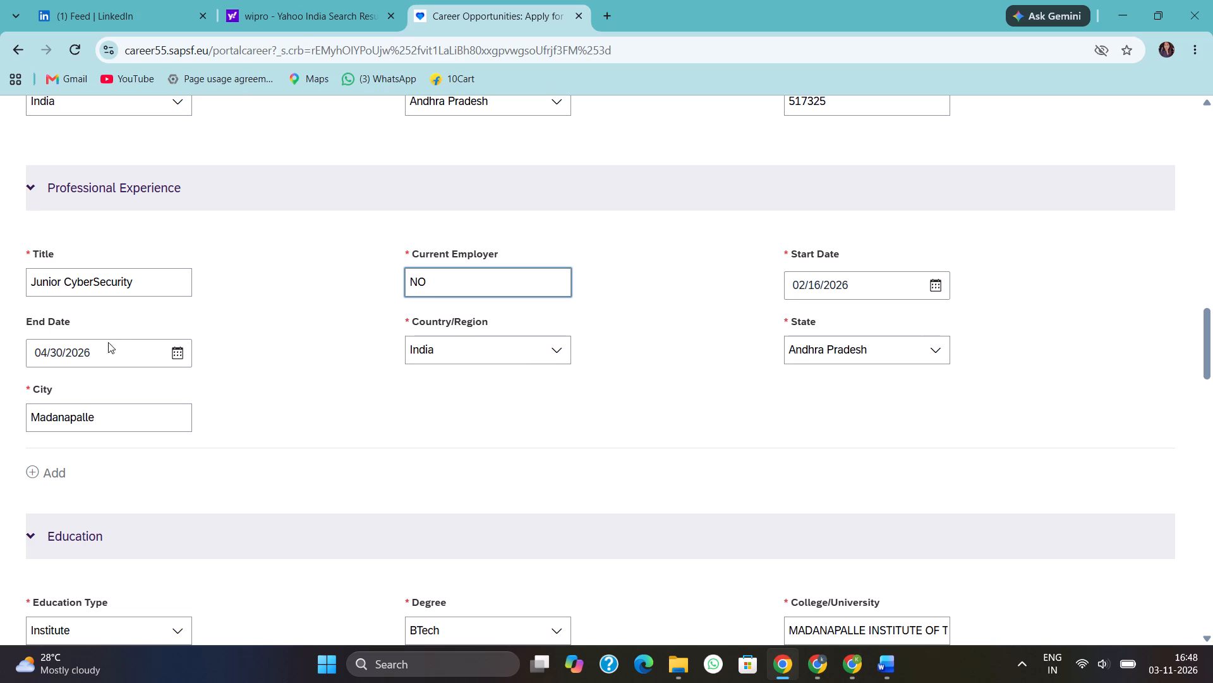
# Set the Professional Experience entry's end date to 11/20/2026.
pyautogui.click(177, 353)
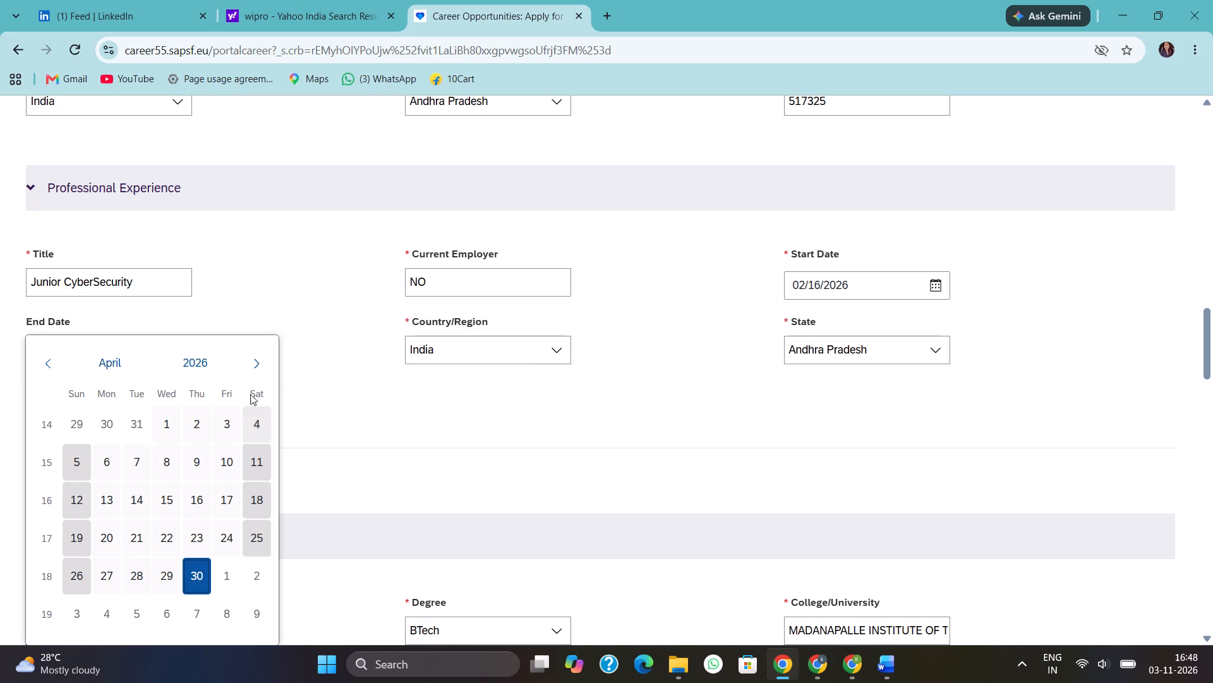
pyautogui.tripleClick(251, 366)
pyautogui.click(251, 366)
pyautogui.doubleClick(251, 366)
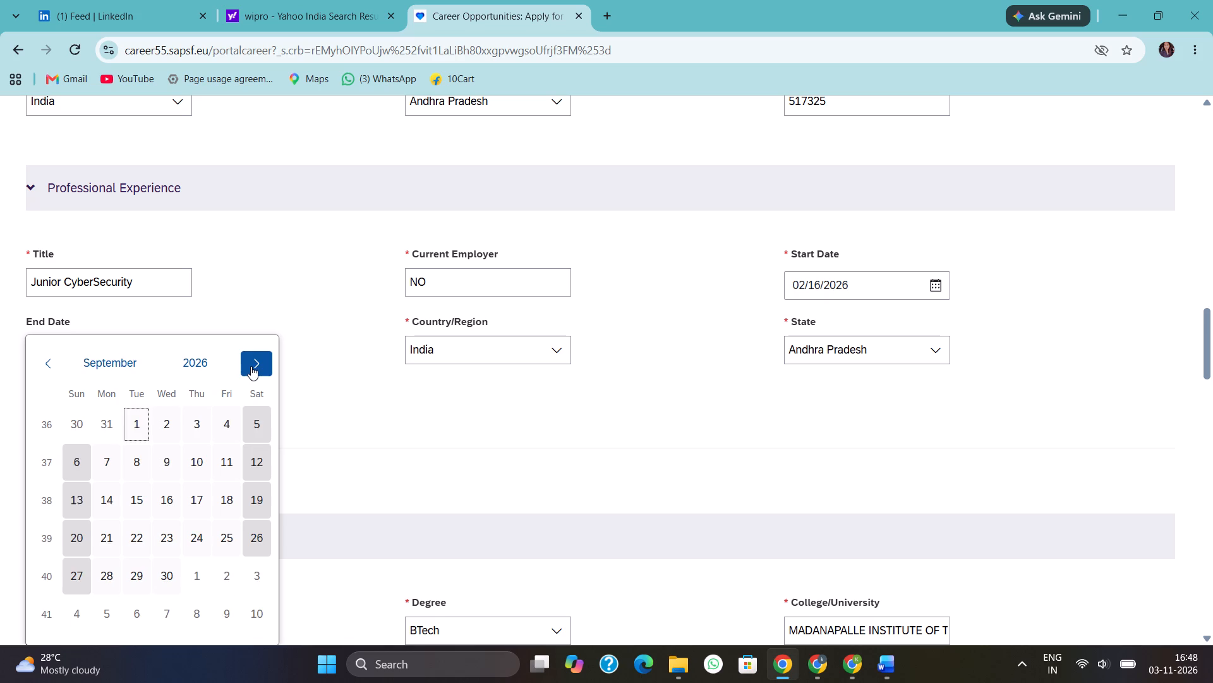
pyautogui.click(251, 366)
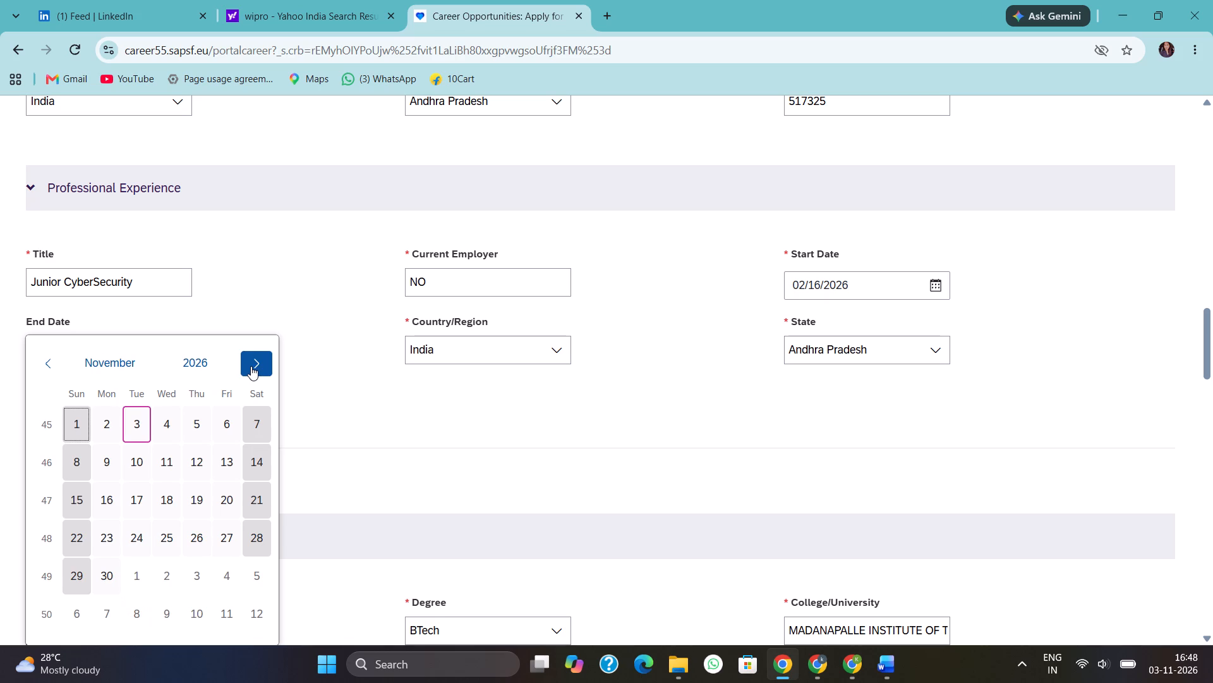
pyautogui.click(224, 496)
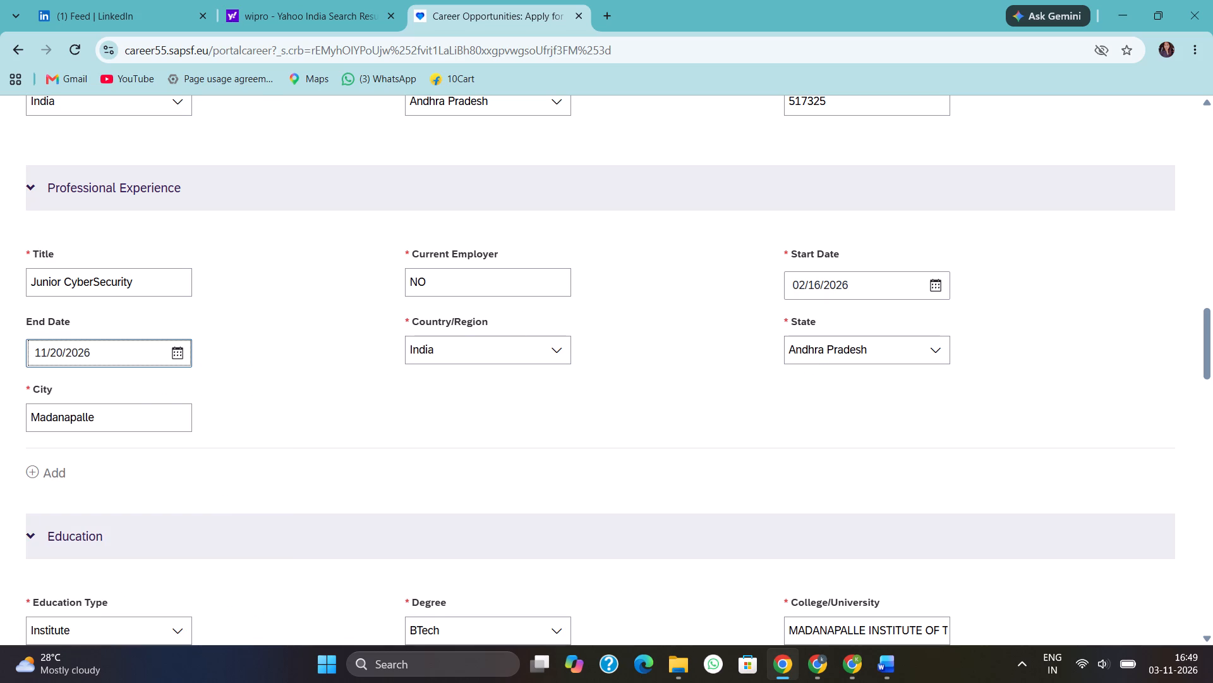
# In Job-Specific Information, answer Yes to being legally authorized to work in the job's country/region.
pyautogui.scroll(-7, 265, 479)
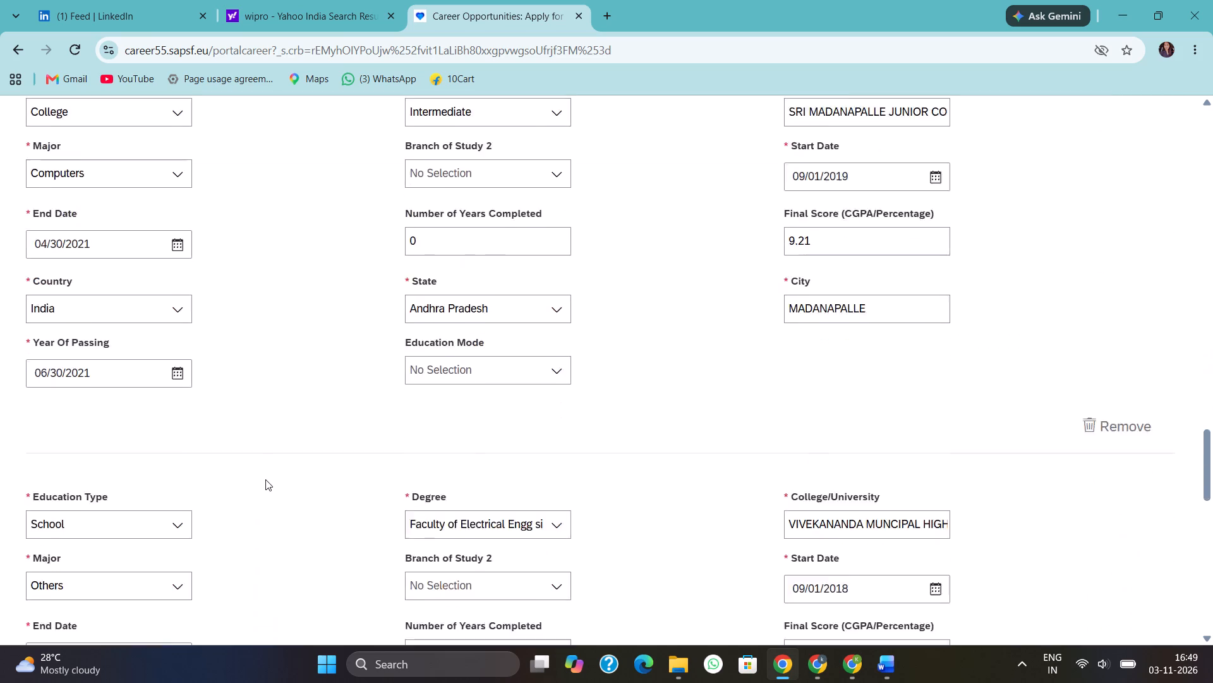
pyautogui.scroll(-3, 265, 479)
pyautogui.scroll(5, 265, 479)
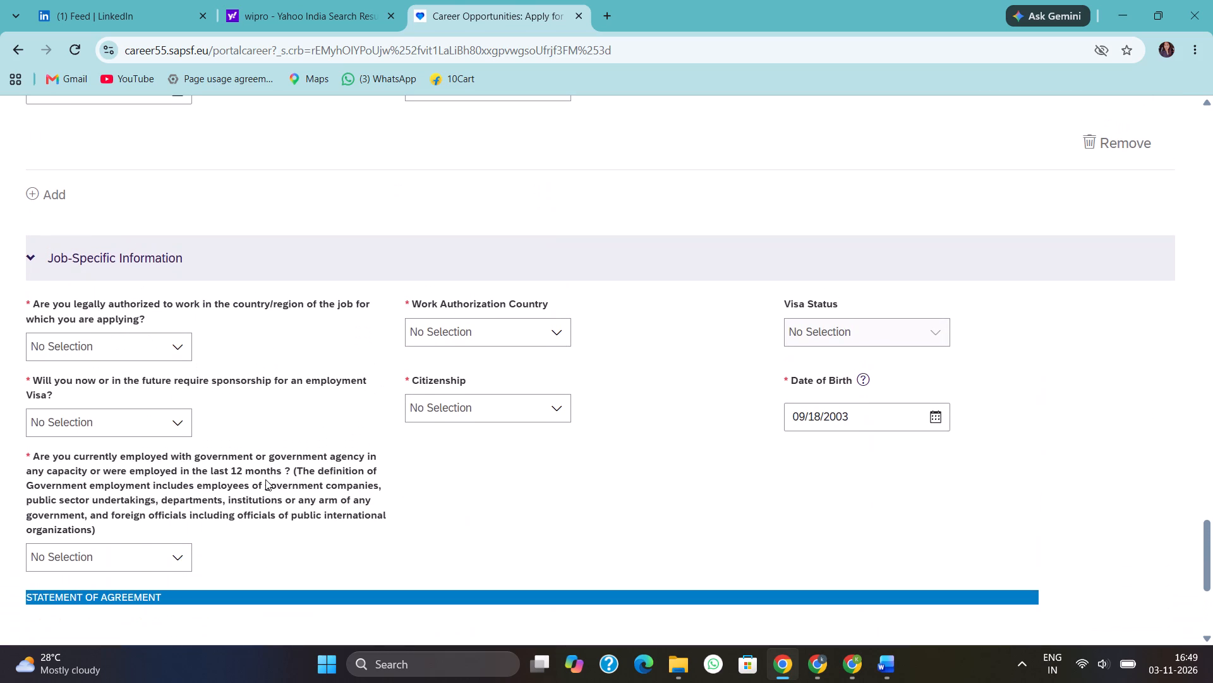
pyautogui.click(70, 344)
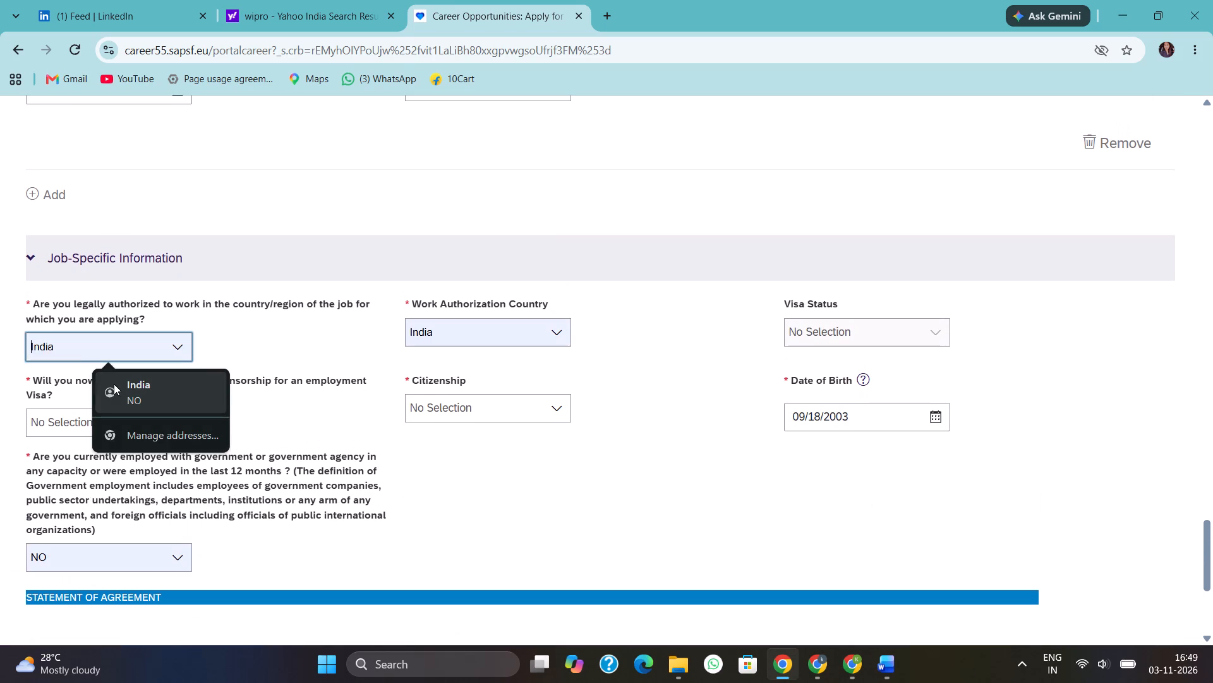
pyautogui.click(41, 406)
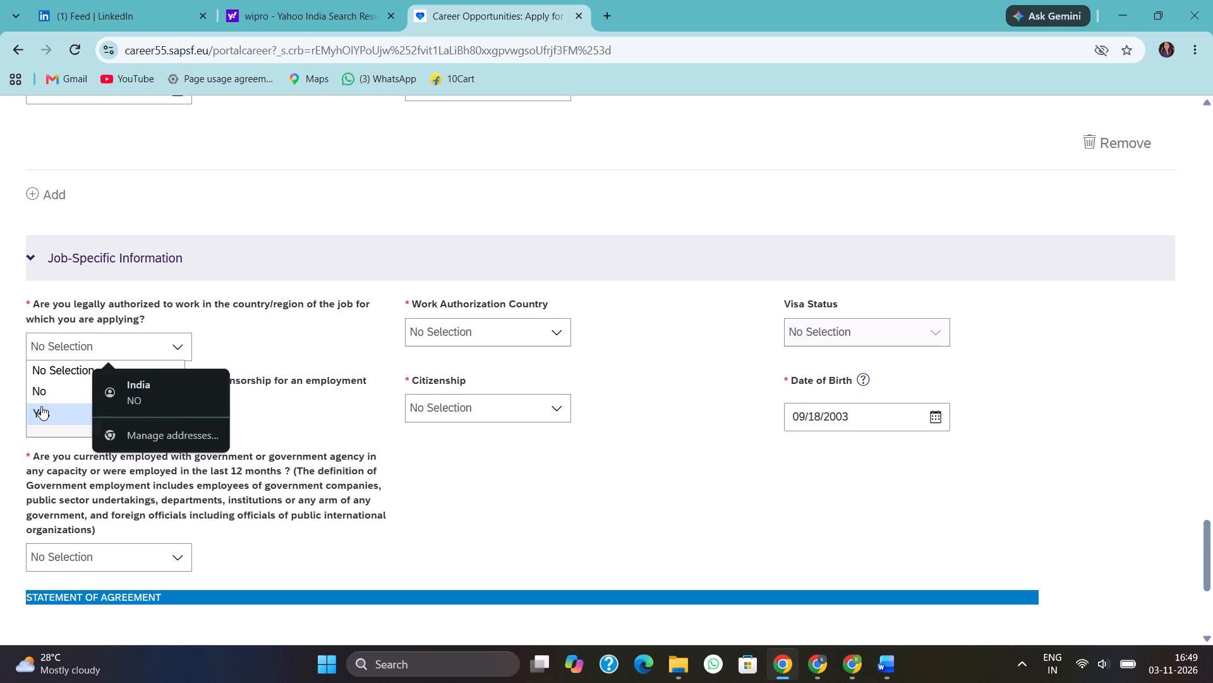
pyautogui.click(468, 328)
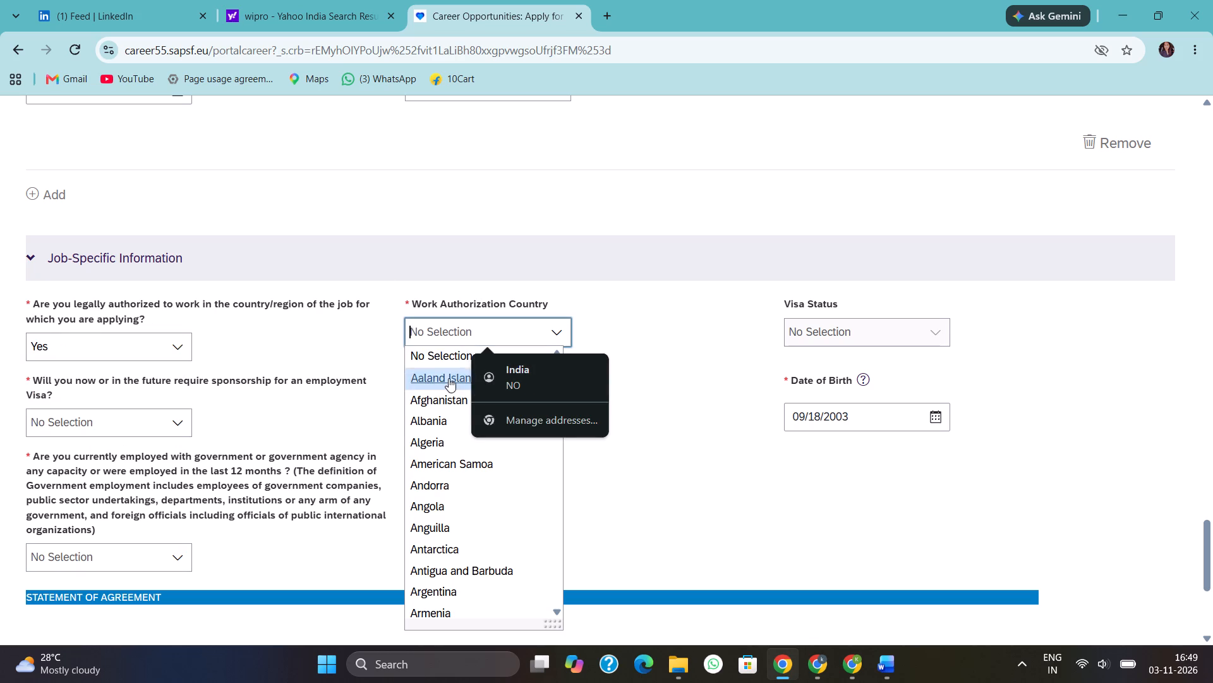
pyautogui.click(510, 366)
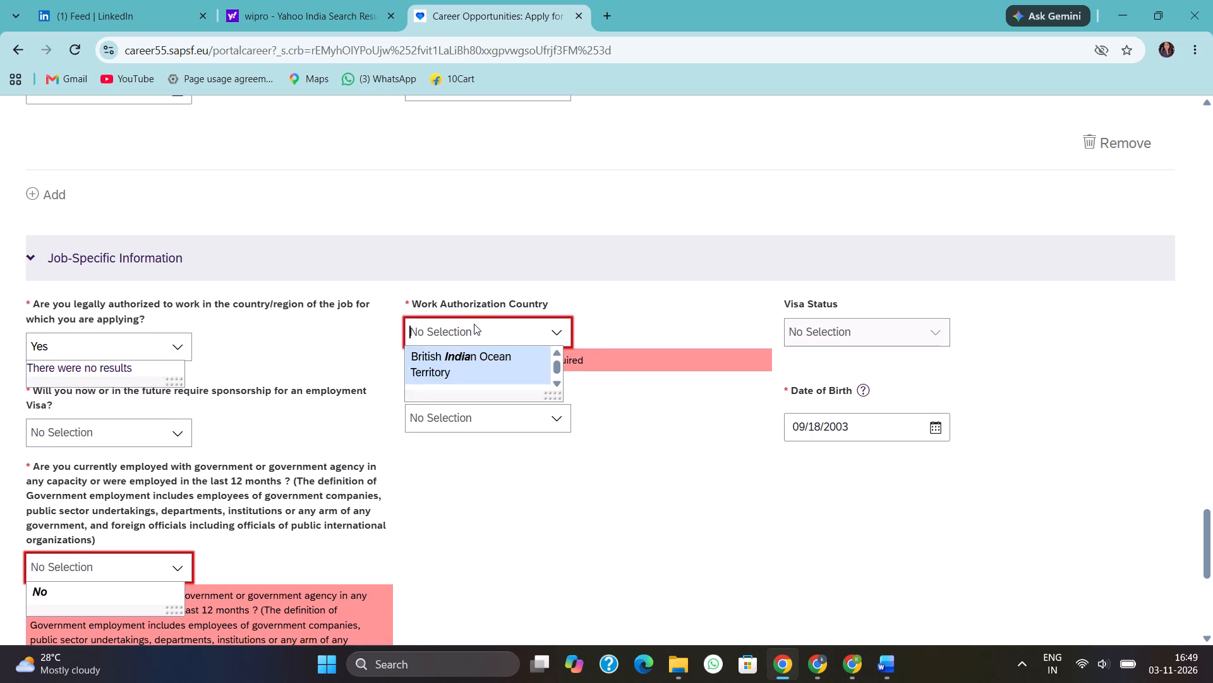
pyautogui.click(474, 324)
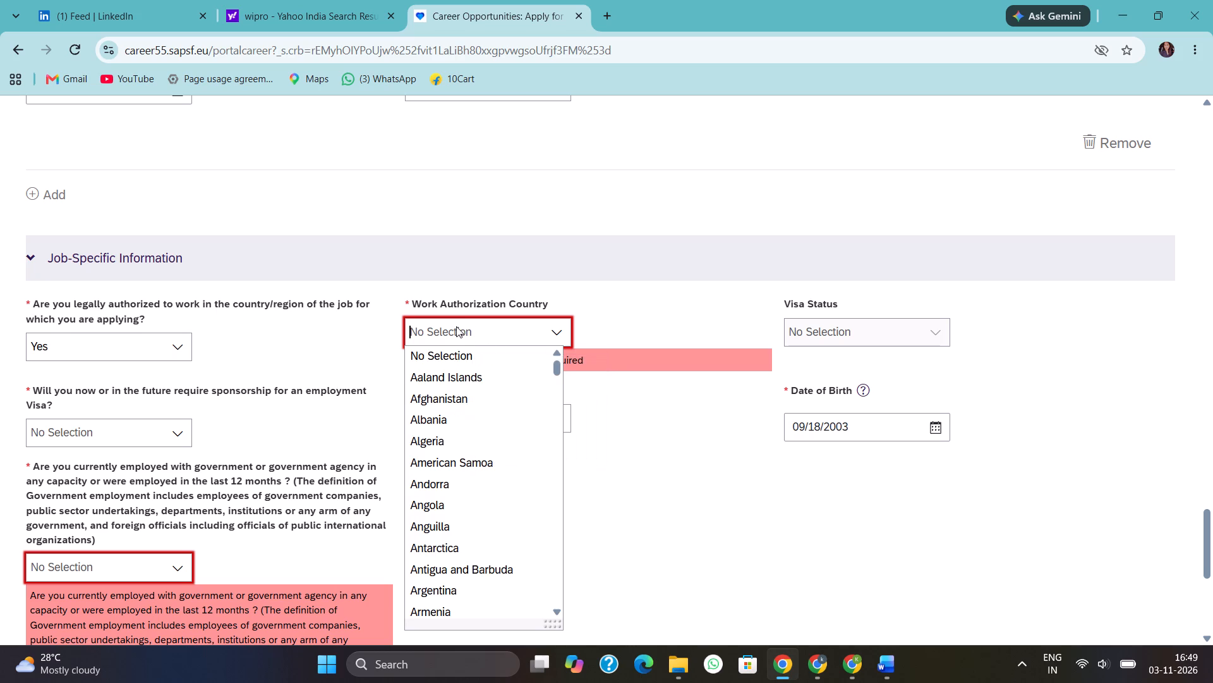
pyautogui.scroll(-6, 483, 649)
pyautogui.scroll(-3, 461, 566)
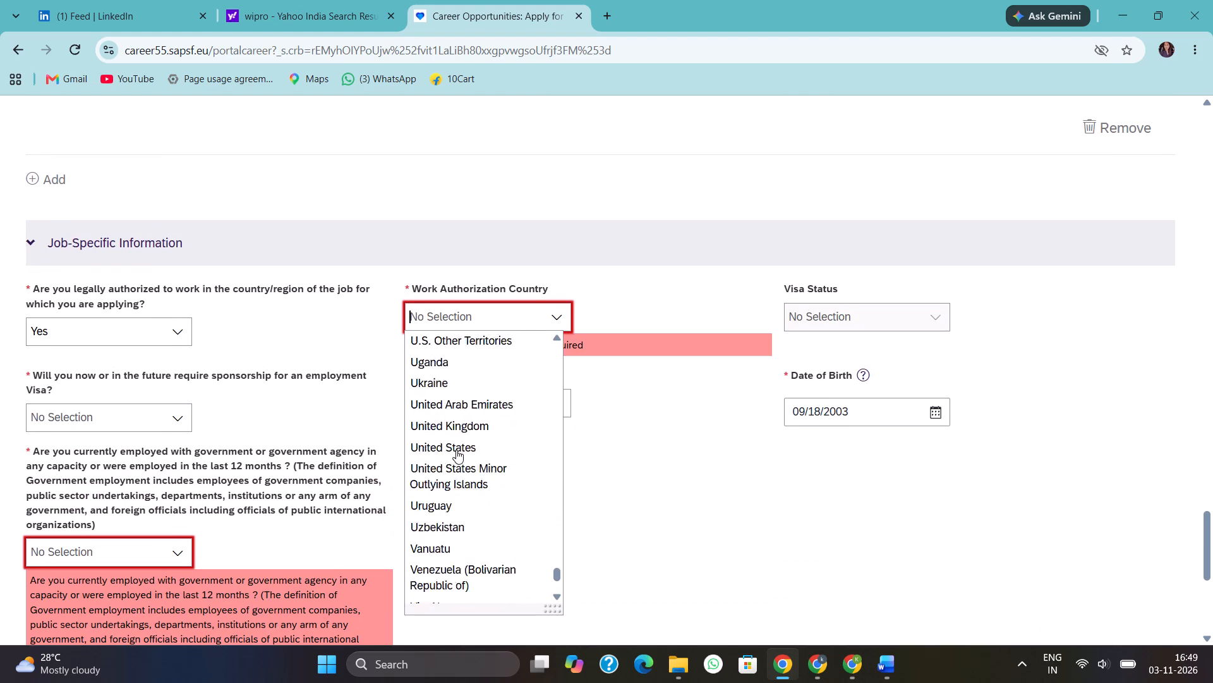
pyautogui.scroll(-1, 456, 450)
pyautogui.scroll(8, 456, 450)
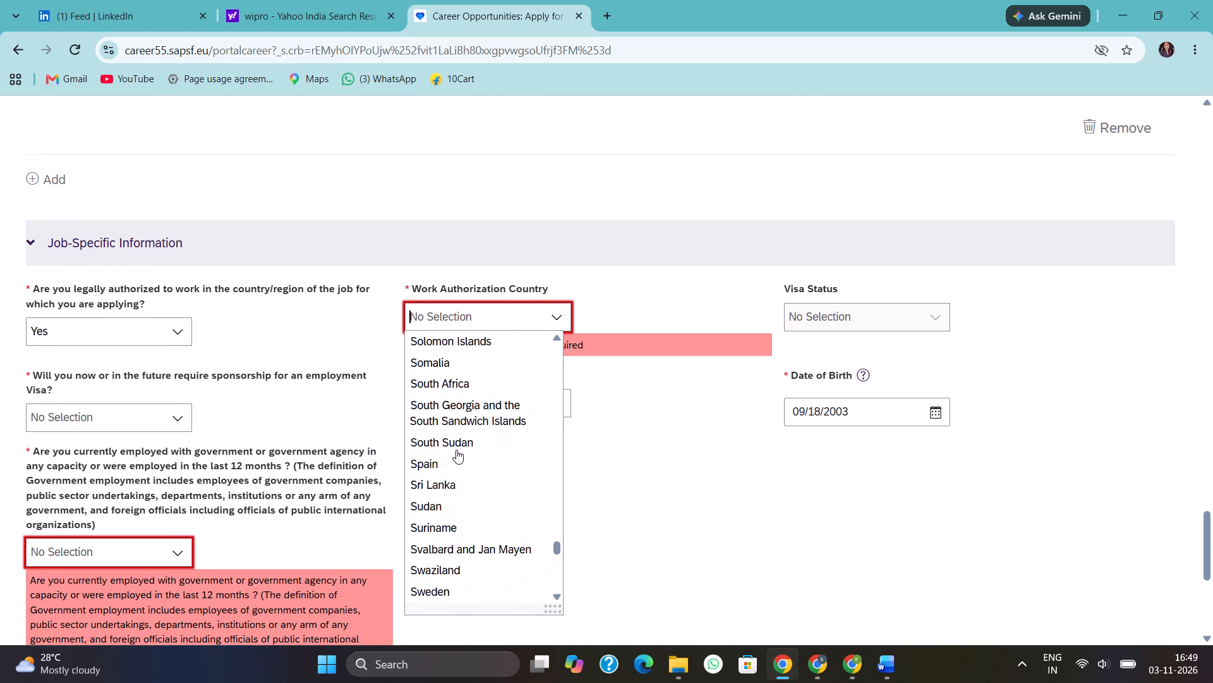
pyautogui.scroll(8, 456, 450)
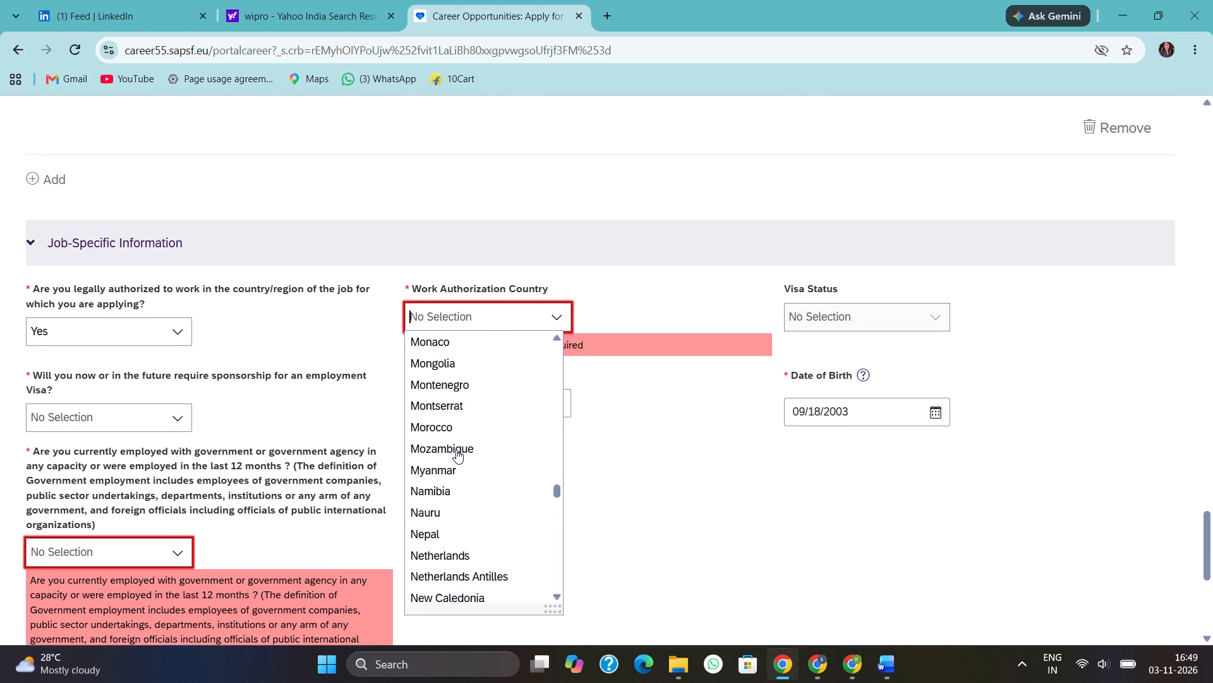
pyautogui.scroll(4, 456, 450)
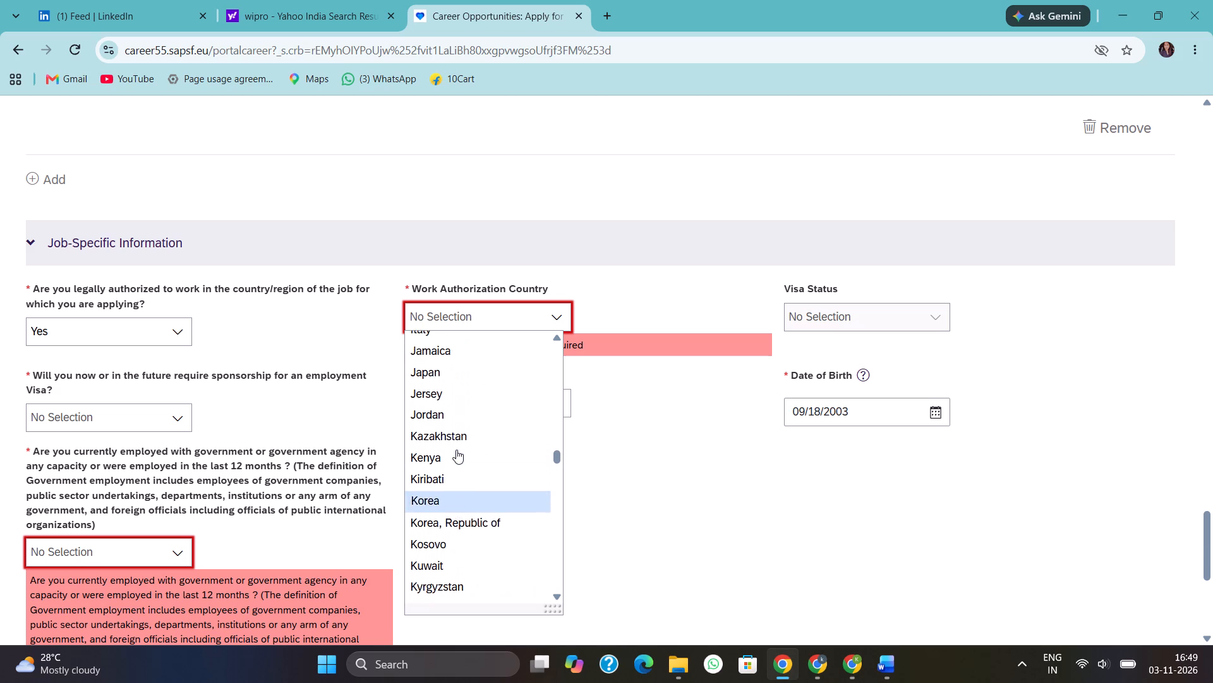
# Choose India as the Work Authorization Country in the Job-Specific Information section.
pyautogui.scroll(2, 456, 450)
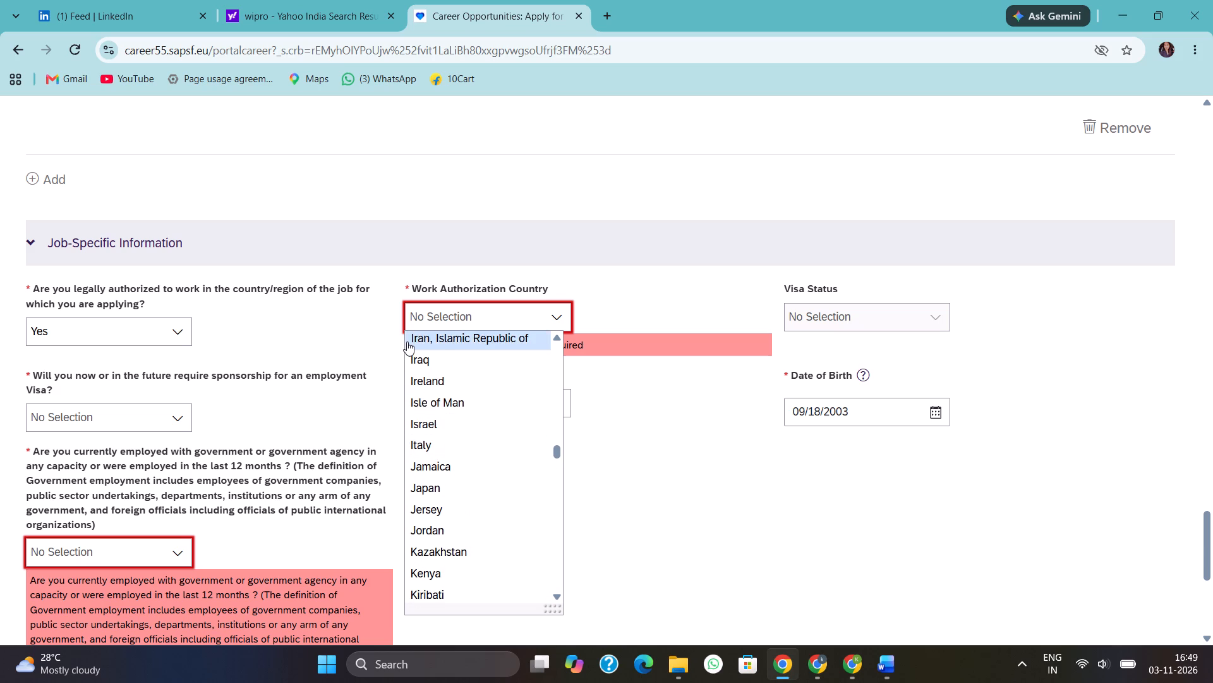
pyautogui.scroll(2, 407, 341)
pyautogui.click(437, 415)
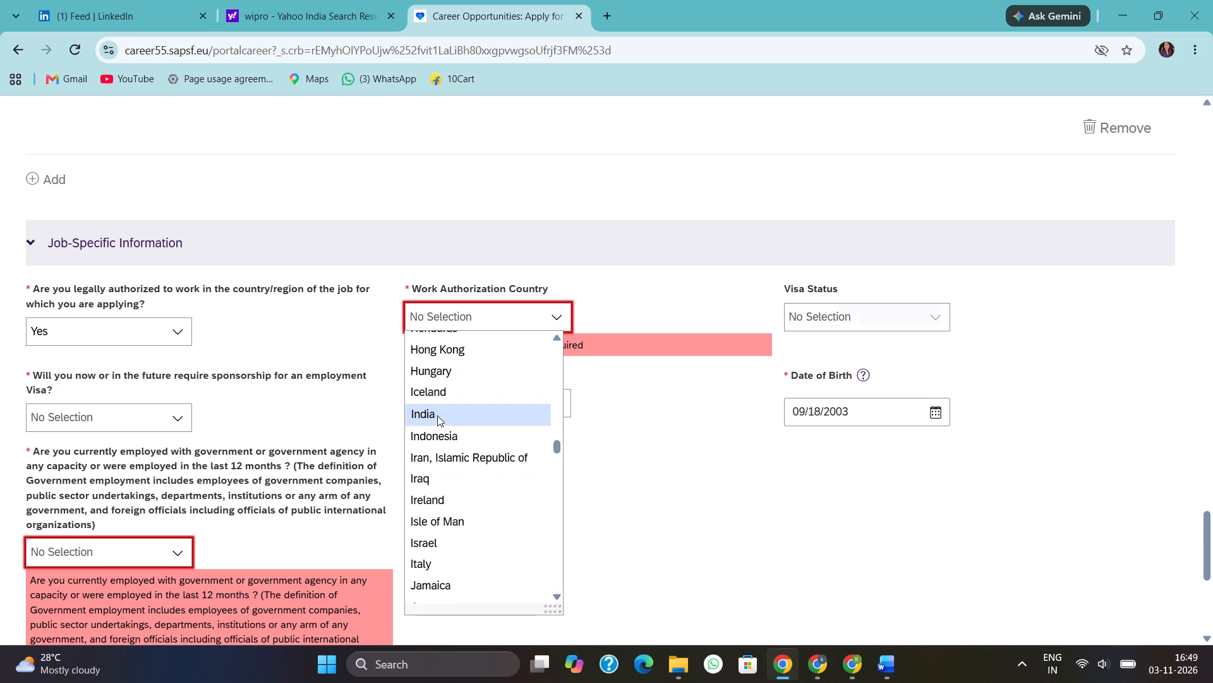
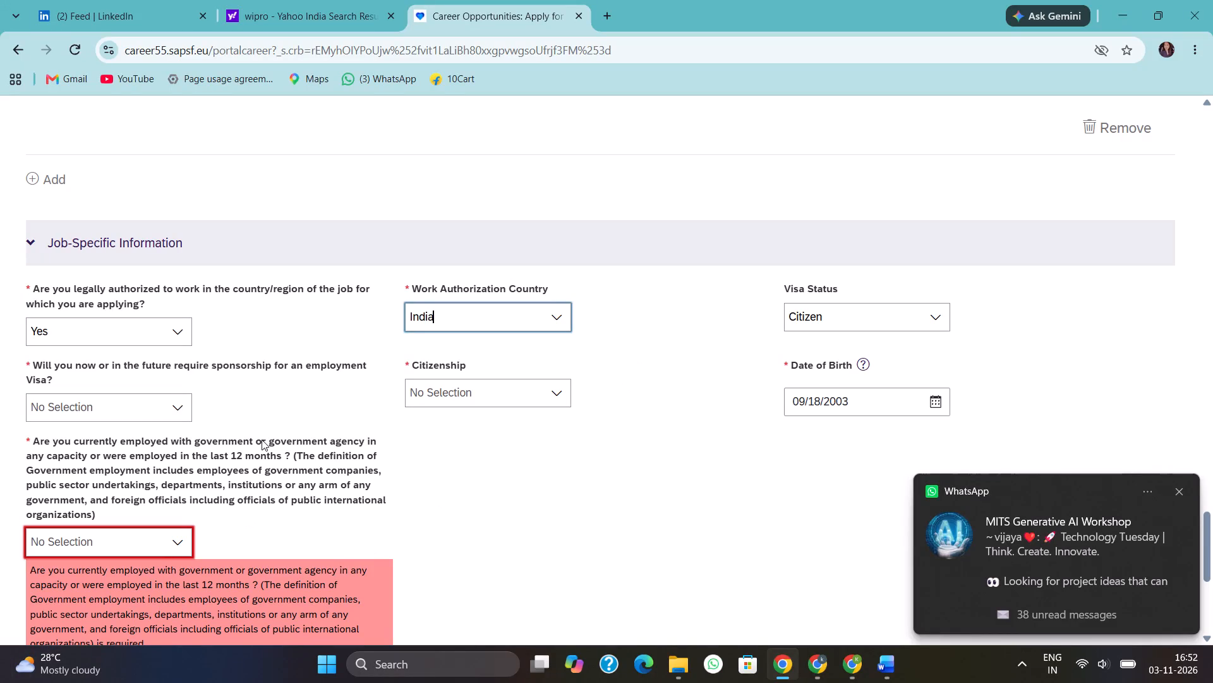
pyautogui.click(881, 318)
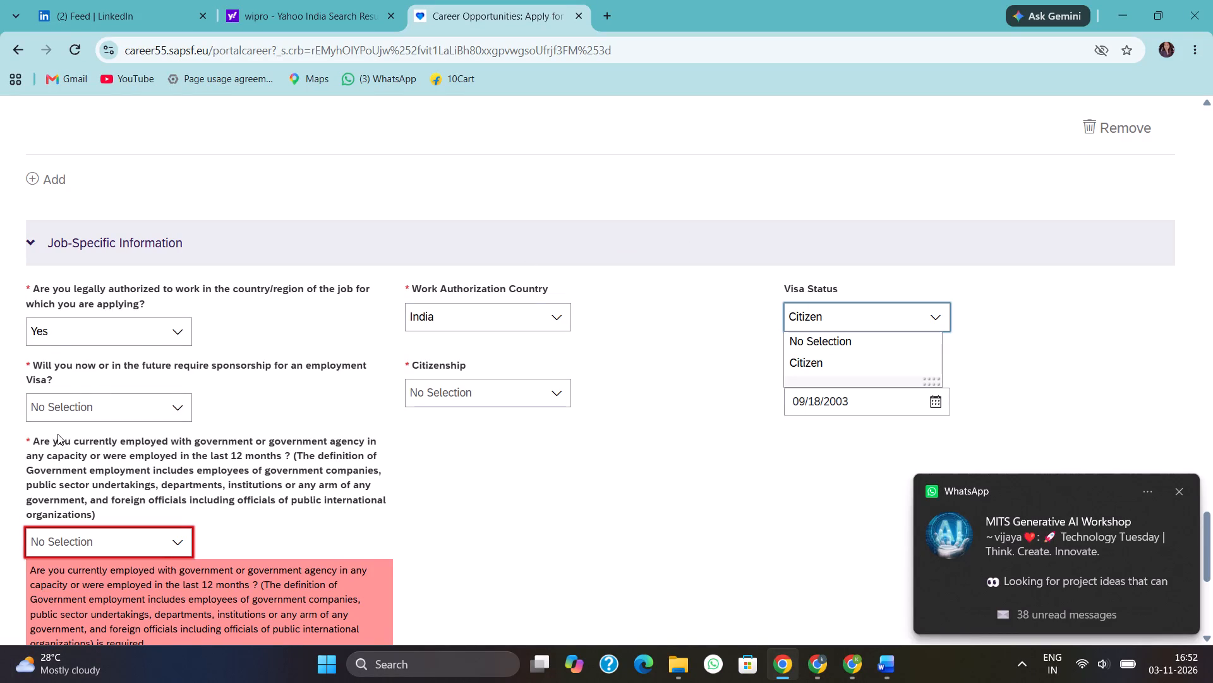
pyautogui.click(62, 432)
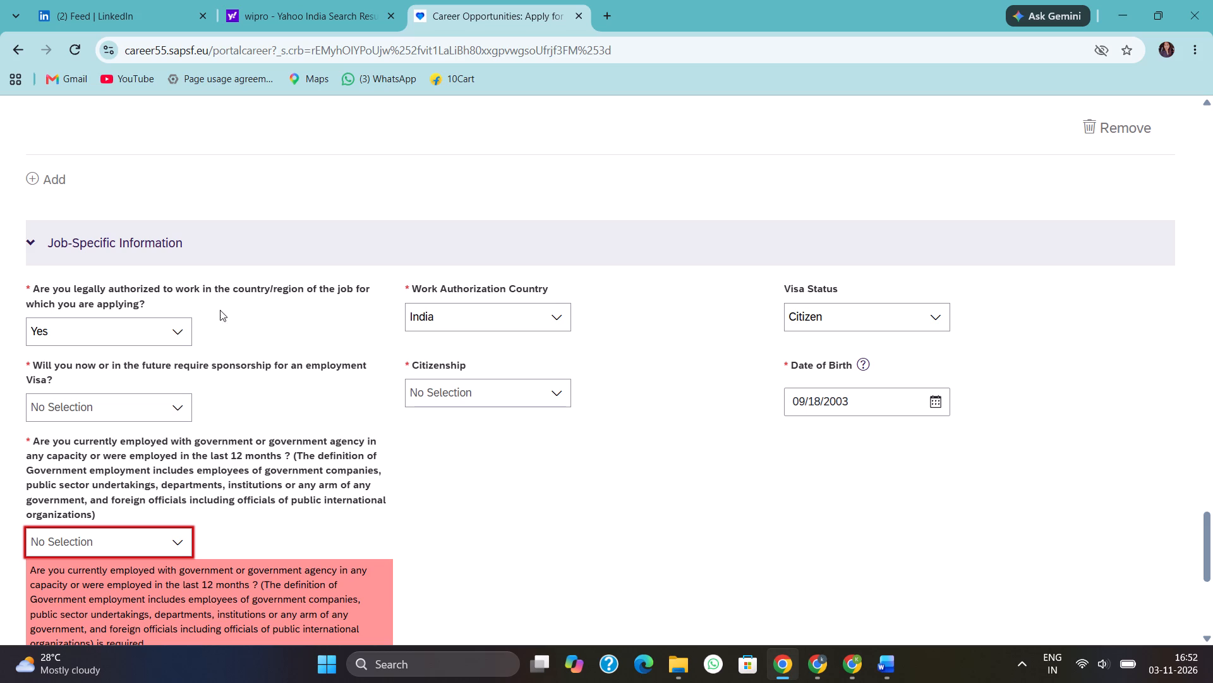
# Open the answer field for the employment visa sponsorship question in Job-Specific Information.
pyautogui.click(63, 411)
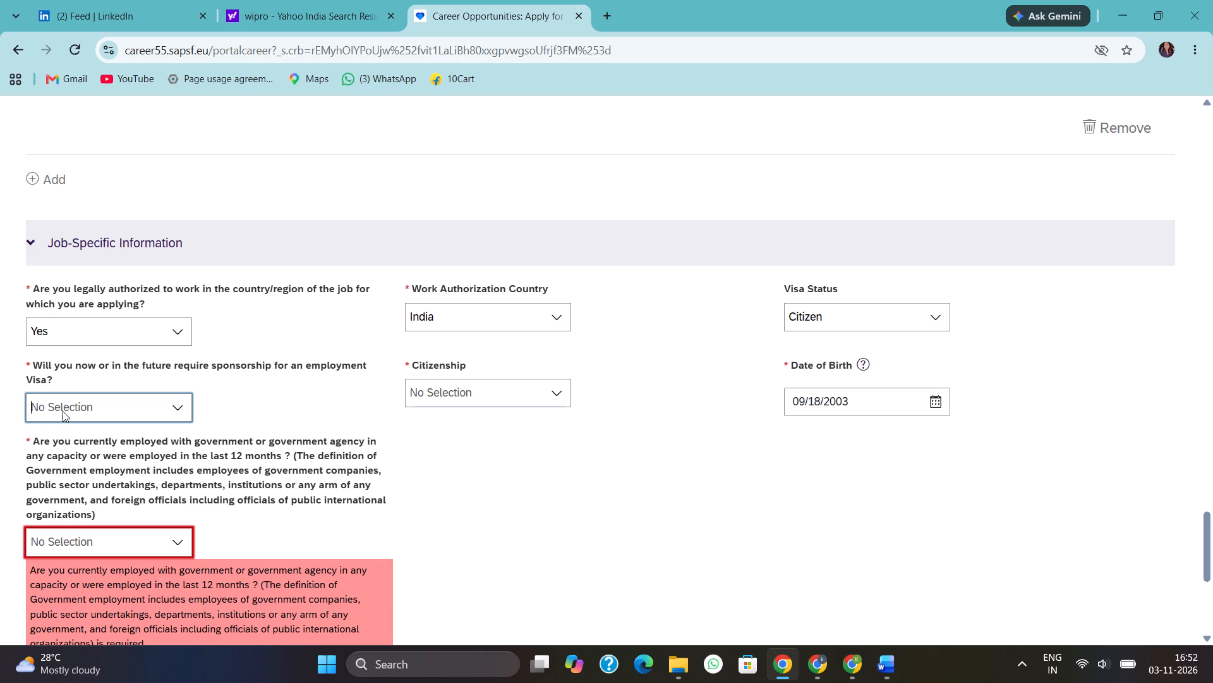
# Answer Yes to requiring employment visa sponsorship now or in the future.
pyautogui.click(63, 411)
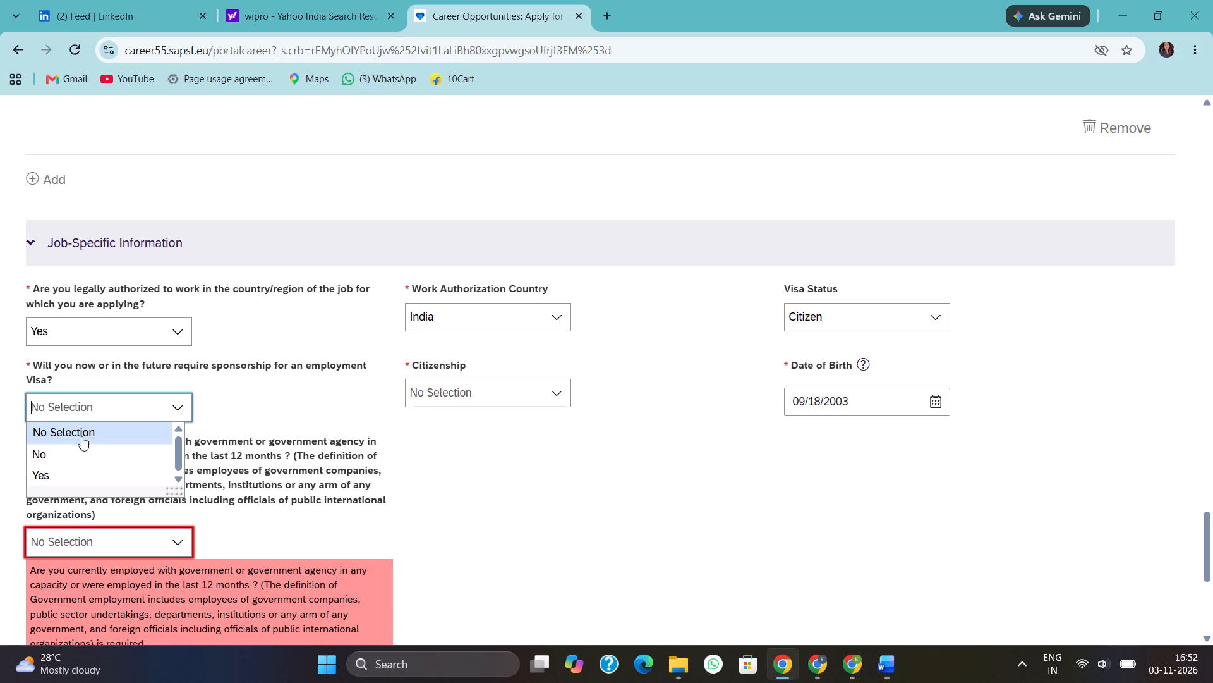
pyautogui.click(64, 472)
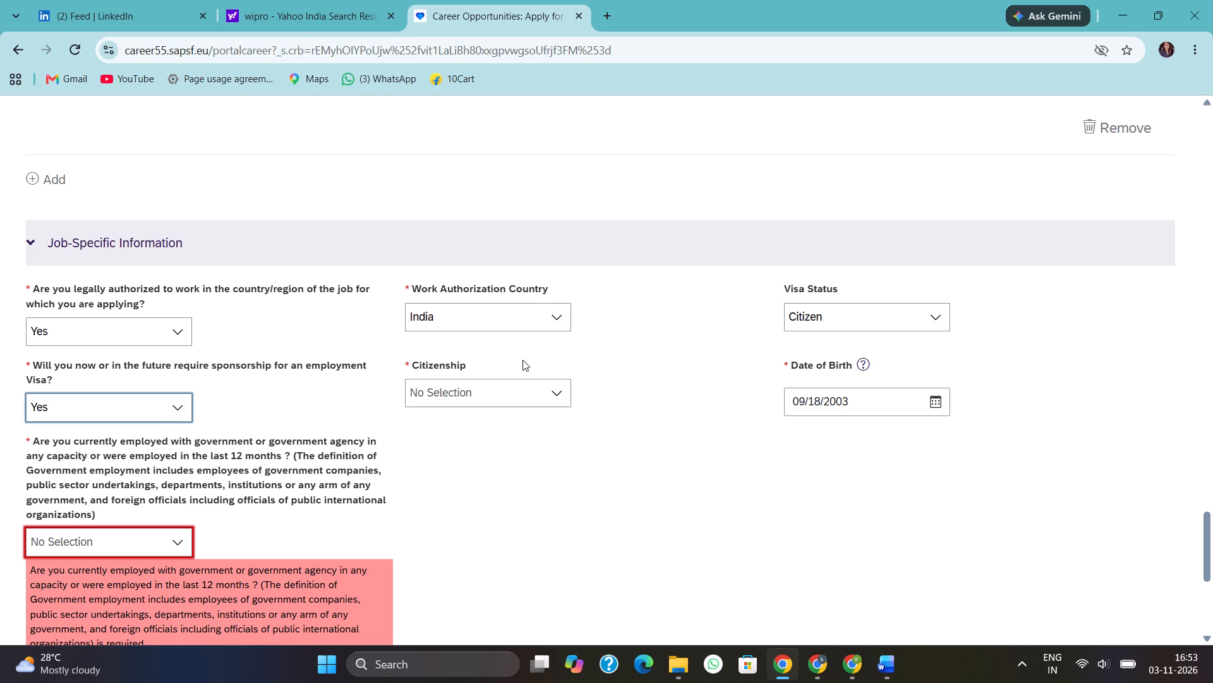
# Set Citizenship to Indian in the Job-Specific Information section.
pyautogui.click(502, 386)
pyautogui.hotkey('shift', 'i')
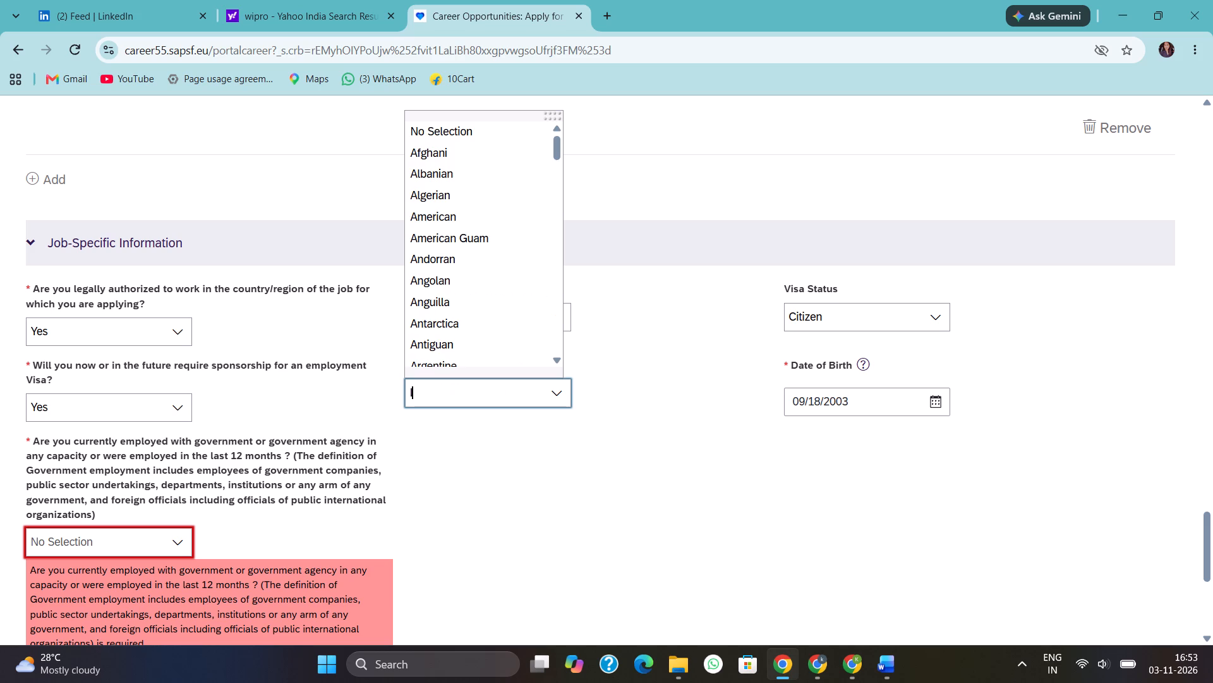
pyautogui.write('ndia')
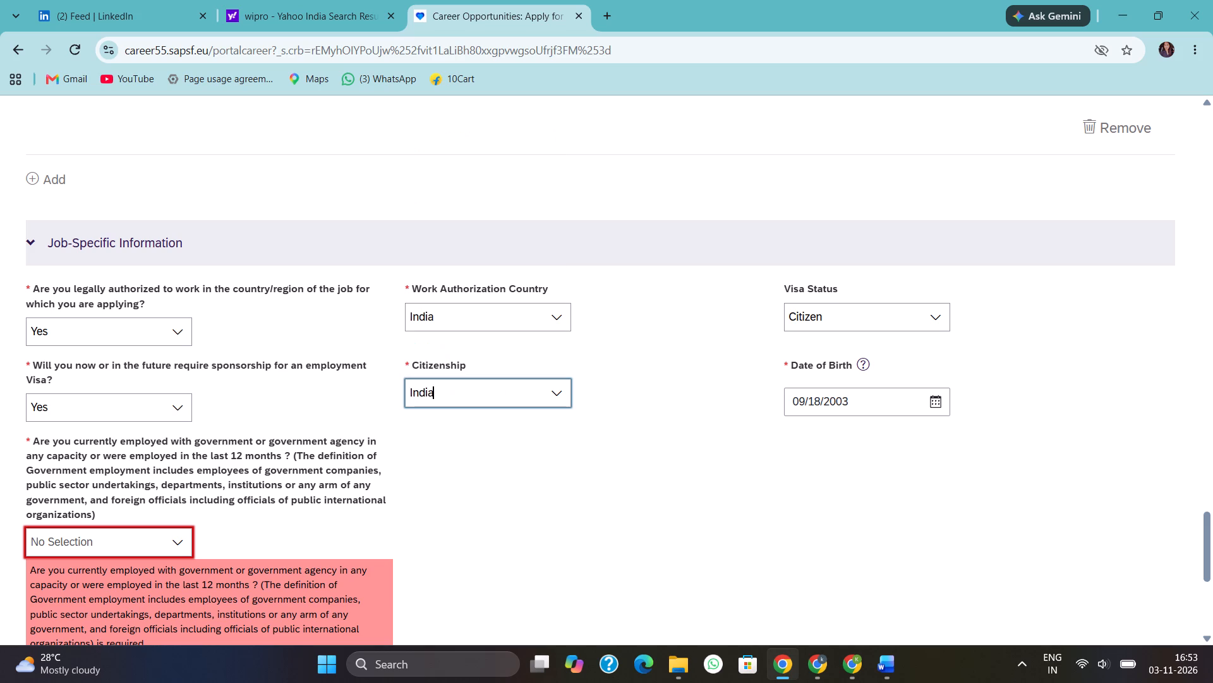
pyautogui.click(562, 396)
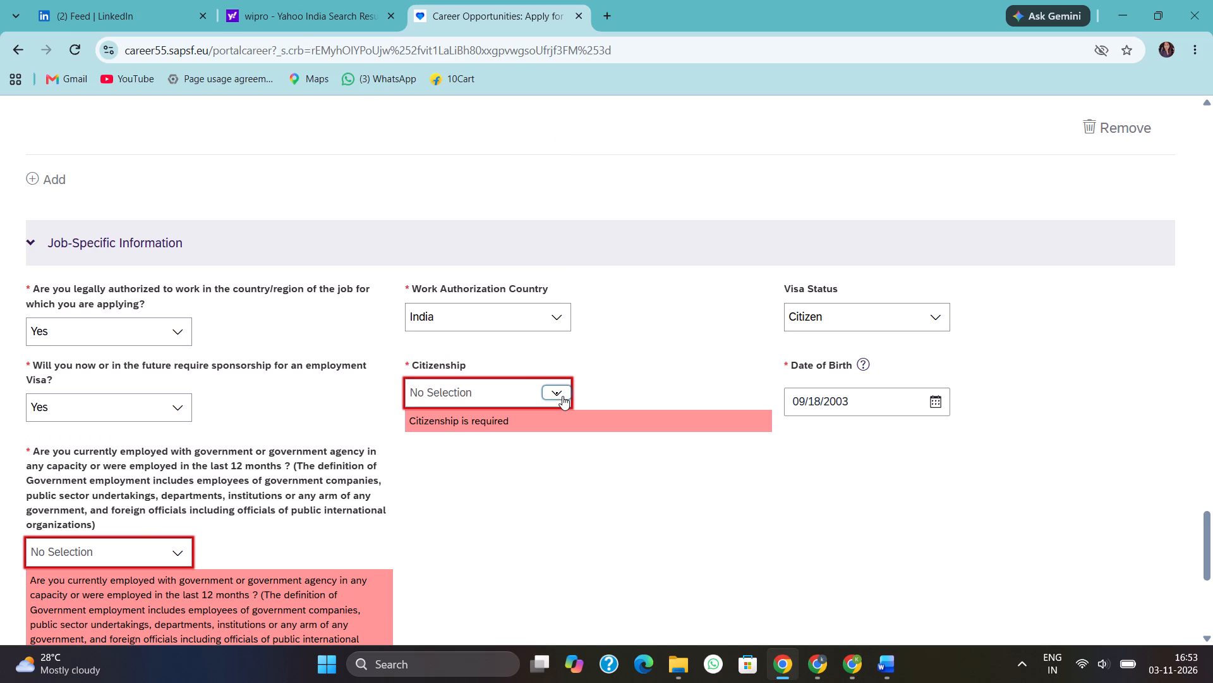
pyautogui.click(562, 396)
pyautogui.click(562, 396)
pyautogui.scroll(-5, 471, 284)
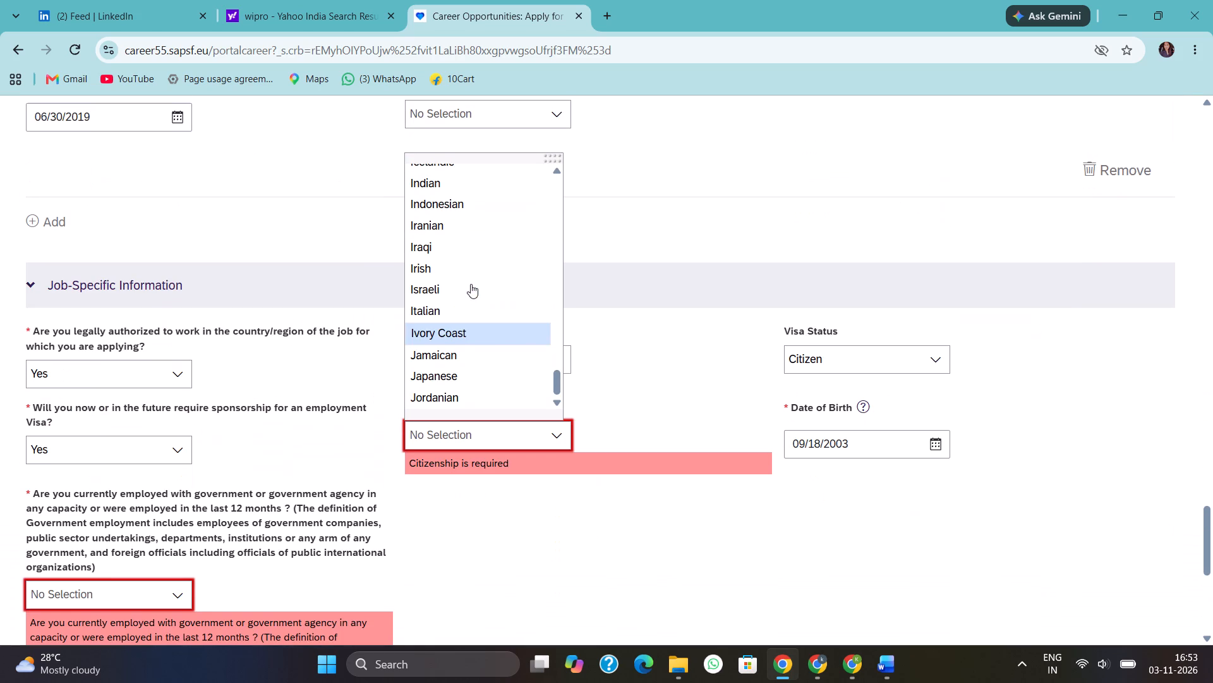
pyautogui.click(440, 175)
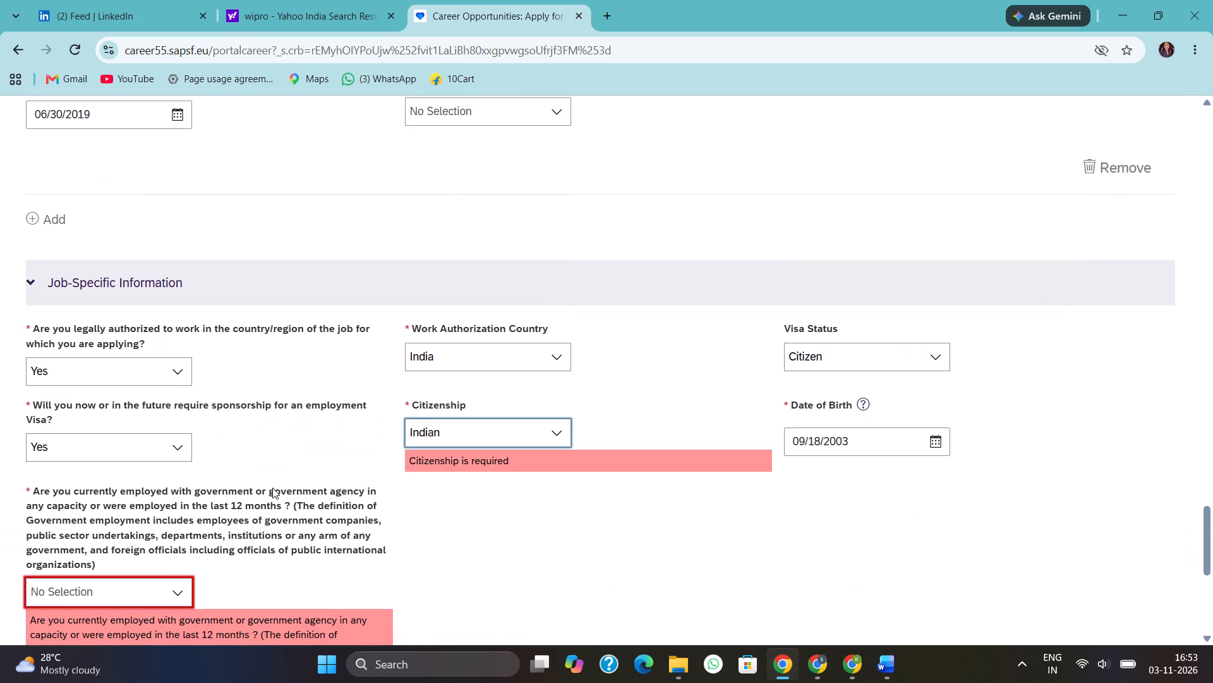
pyautogui.scroll(-2, 272, 488)
pyautogui.click(90, 406)
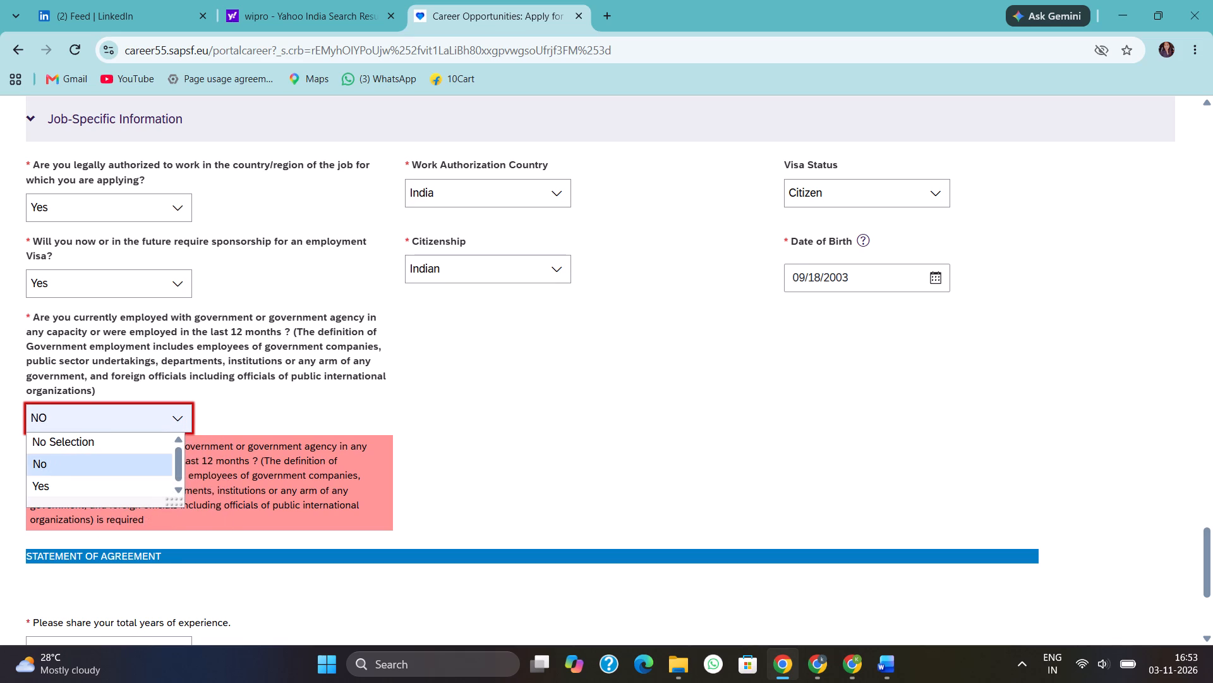
# Save the application form with the completed job-specific answers.
pyautogui.scroll(-4, 57, 460)
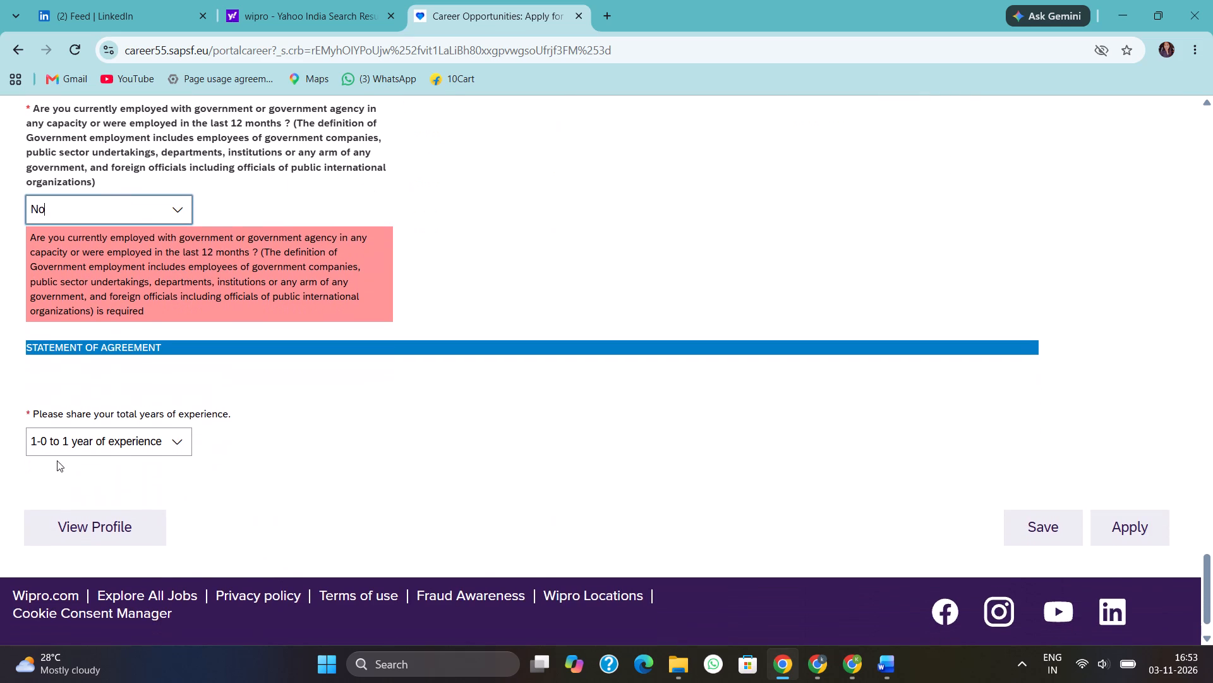
pyautogui.click(186, 431)
pyautogui.click(148, 416)
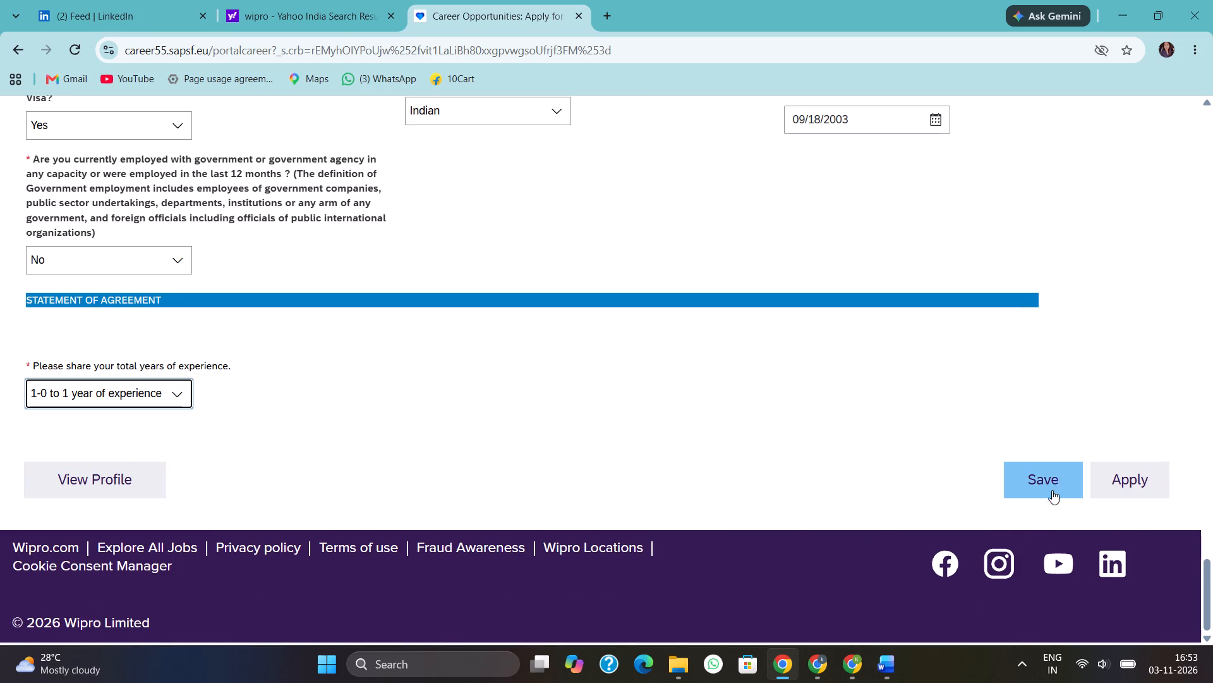
pyautogui.click(1052, 469)
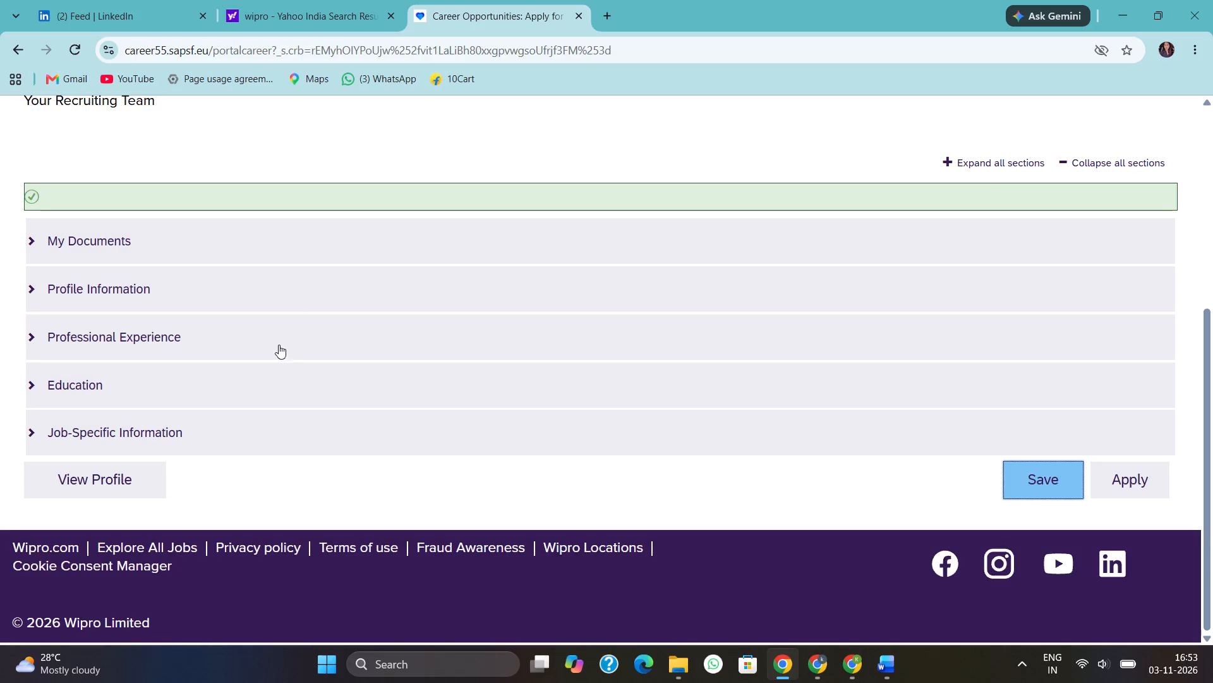
# Go through the saved application sections down to the end of the form and submit the application to Wipro.
pyautogui.click(289, 383)
pyautogui.scroll(-4, 289, 383)
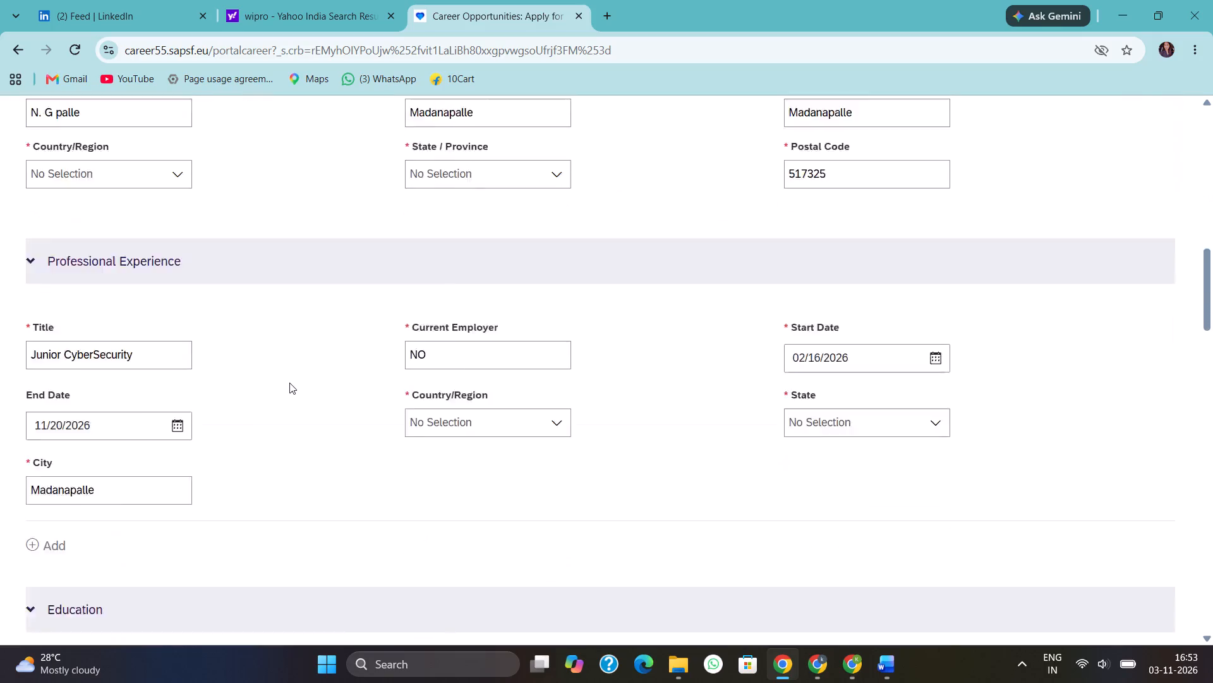
pyautogui.scroll(-2, 289, 383)
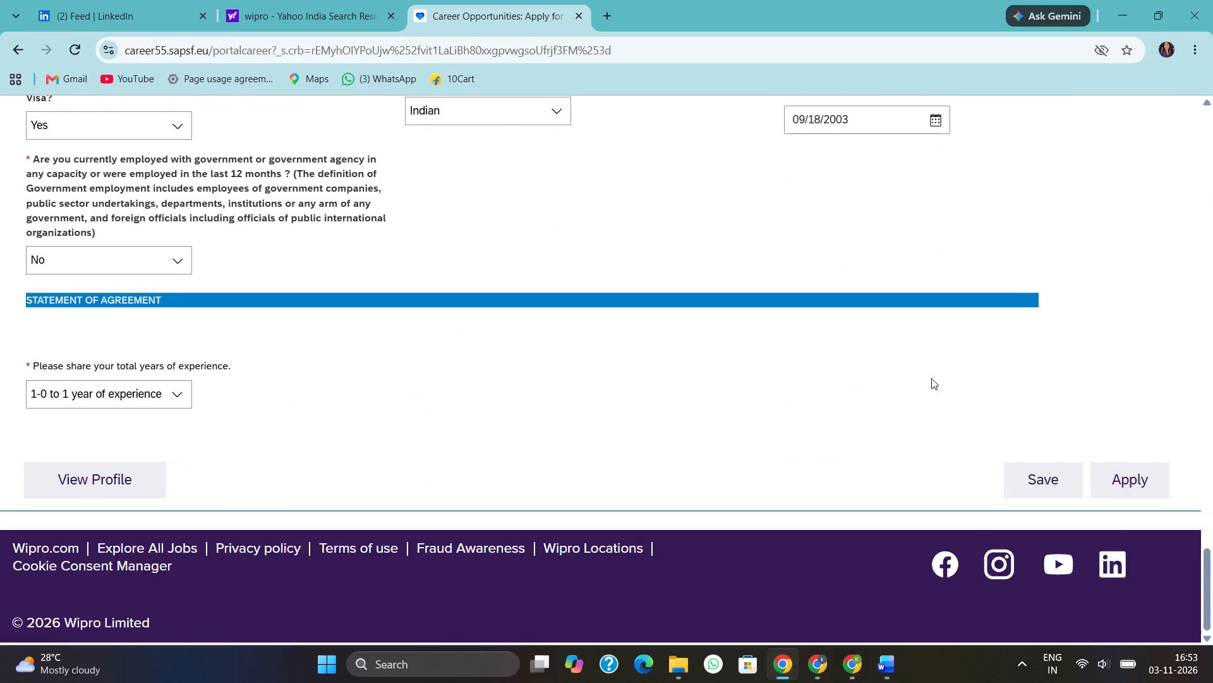
pyautogui.click(1153, 491)
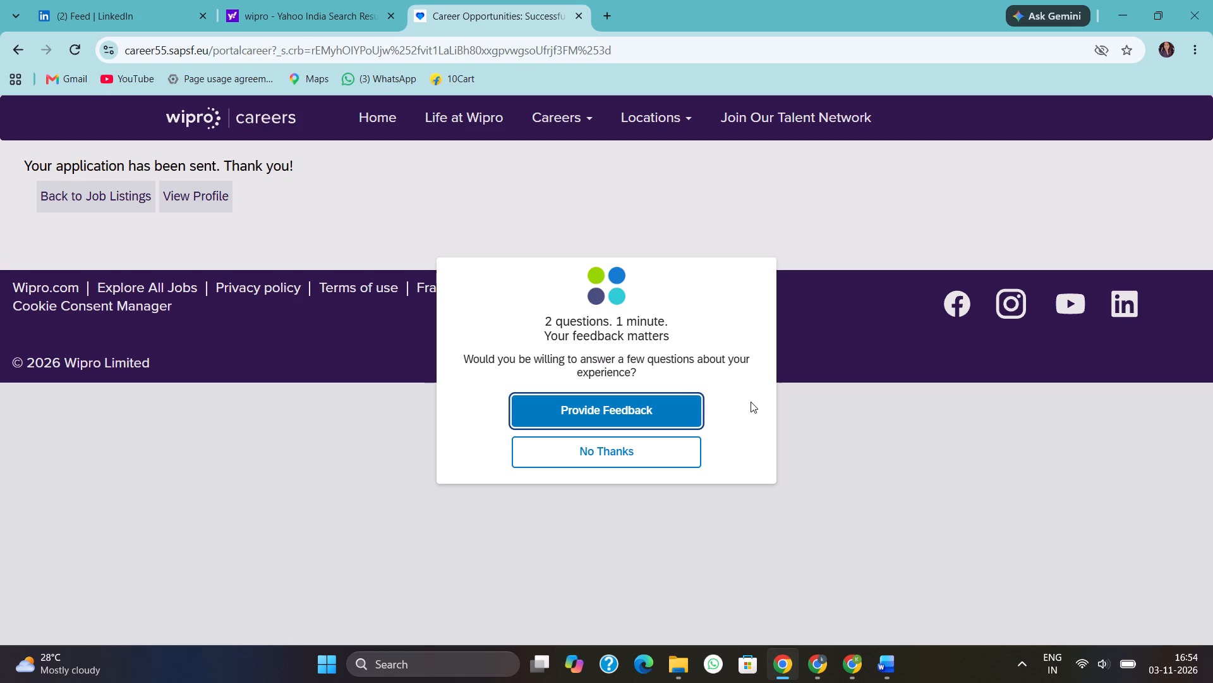
pyautogui.click(751, 402)
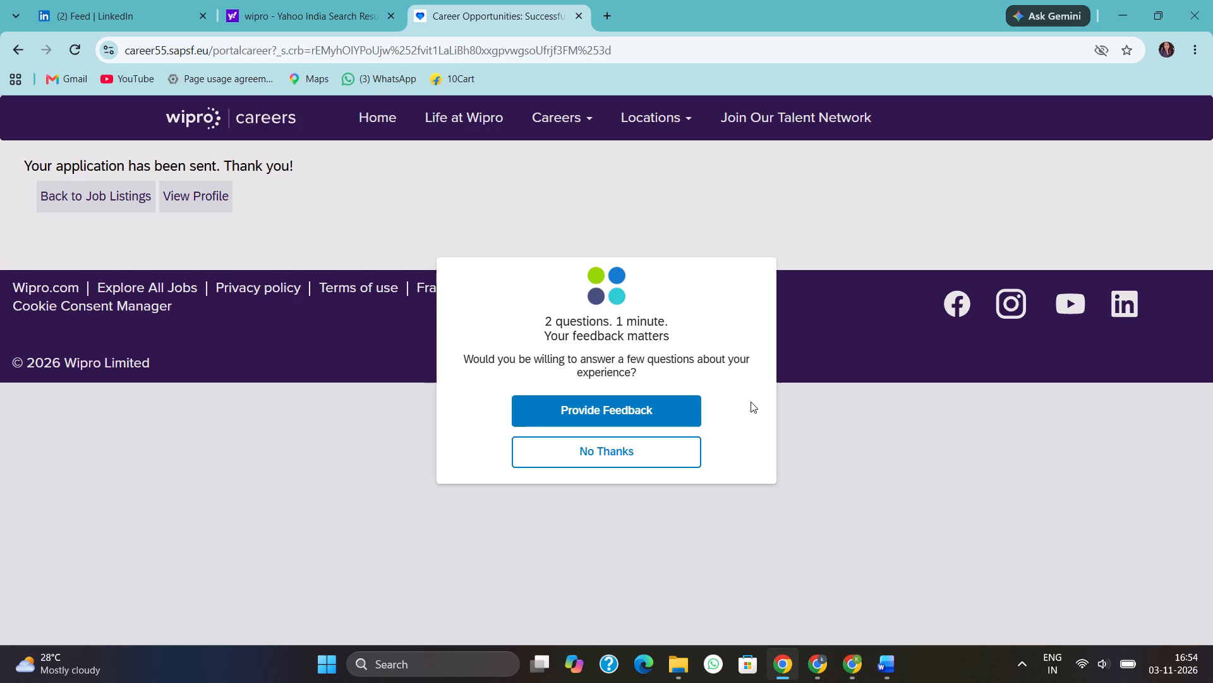